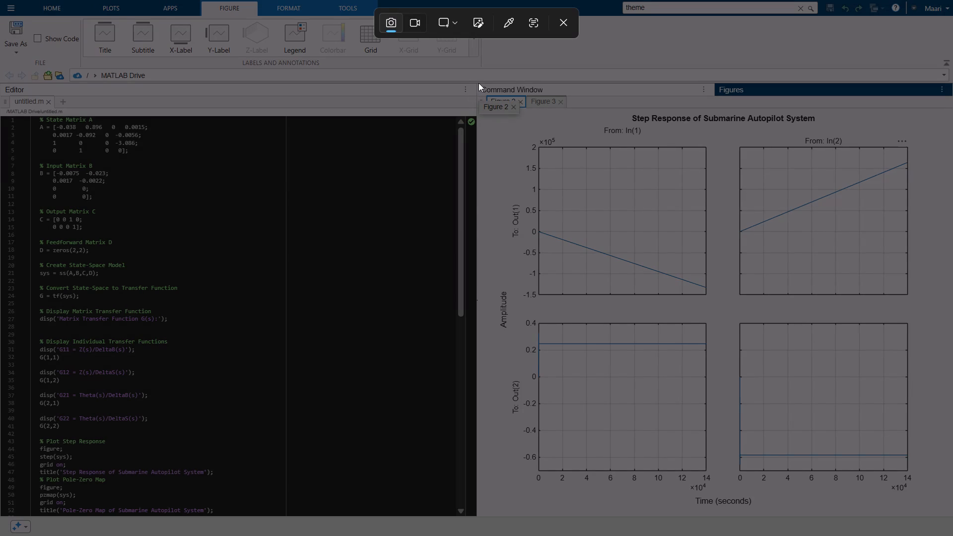
Capture a screenshot of the whole figures area showing the step response plots.
drag(476, 82, 828, 480)
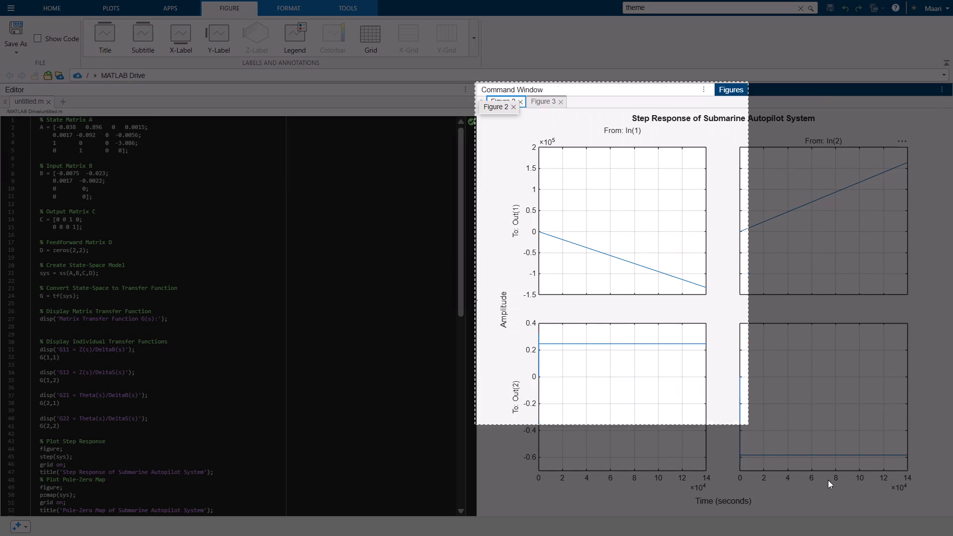
drag(828, 480, 952, 535)
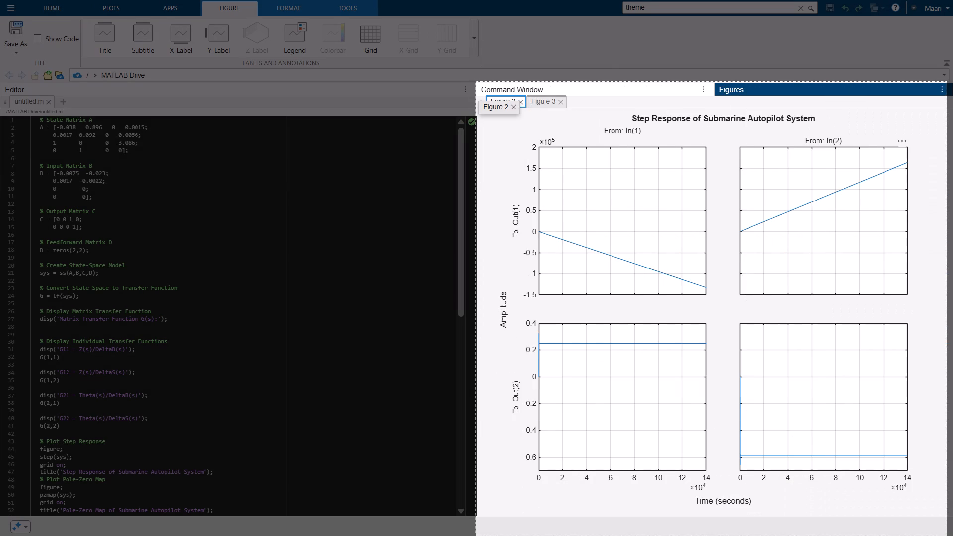
drag(952, 535, 952, 535)
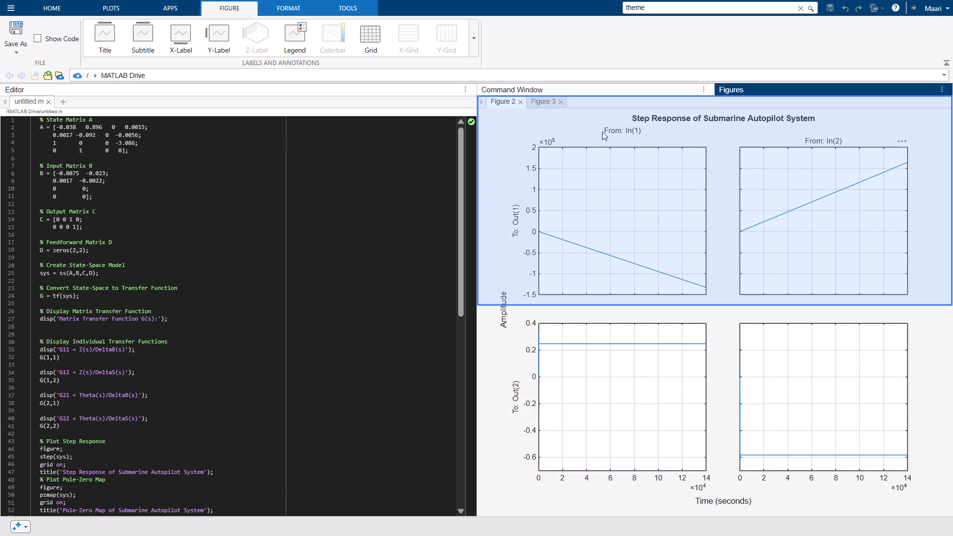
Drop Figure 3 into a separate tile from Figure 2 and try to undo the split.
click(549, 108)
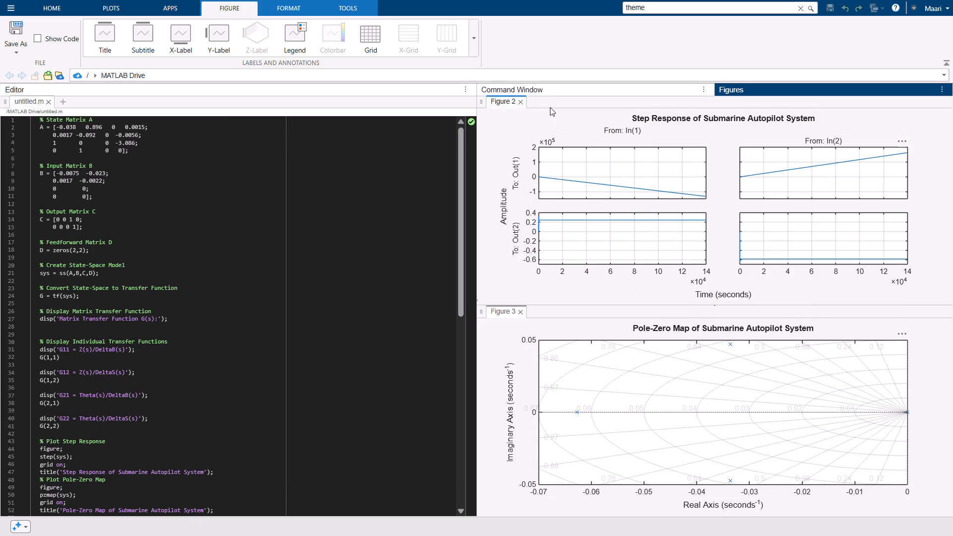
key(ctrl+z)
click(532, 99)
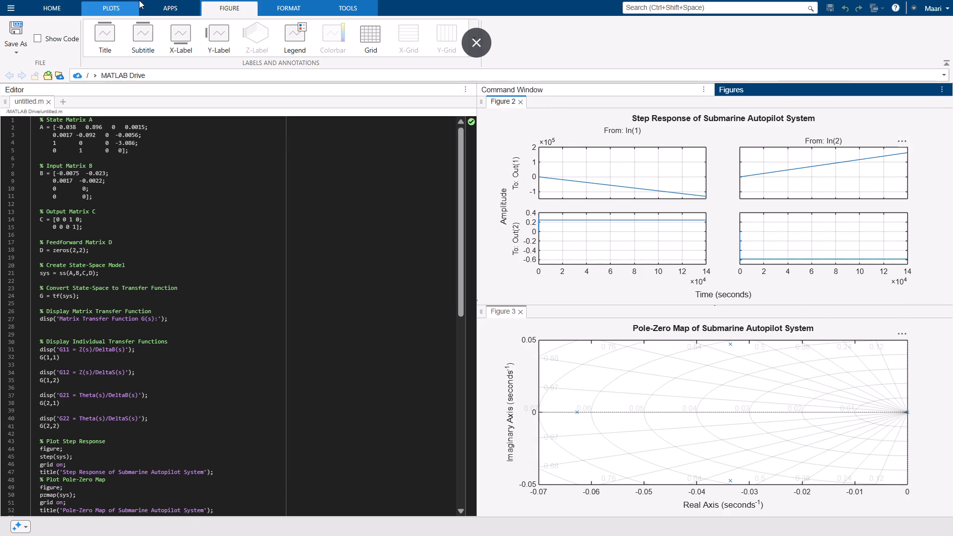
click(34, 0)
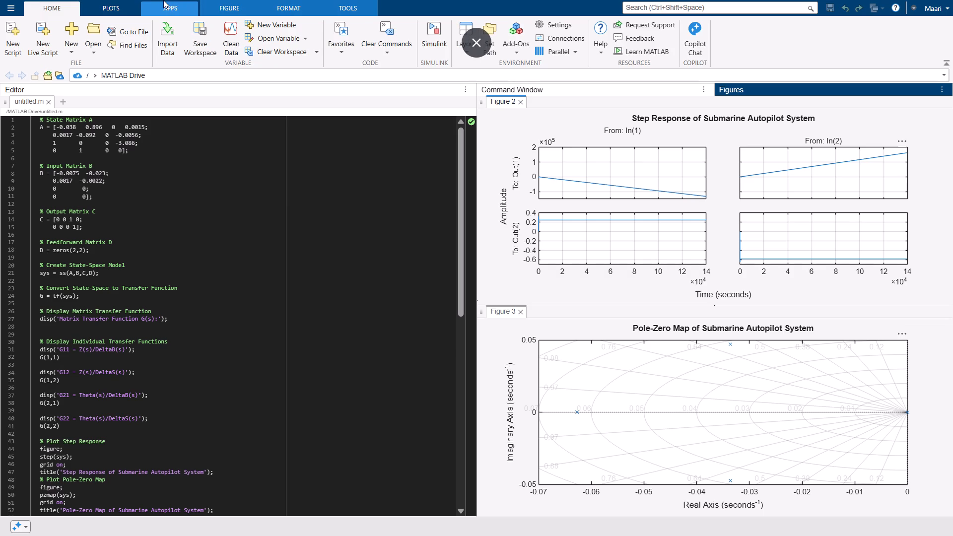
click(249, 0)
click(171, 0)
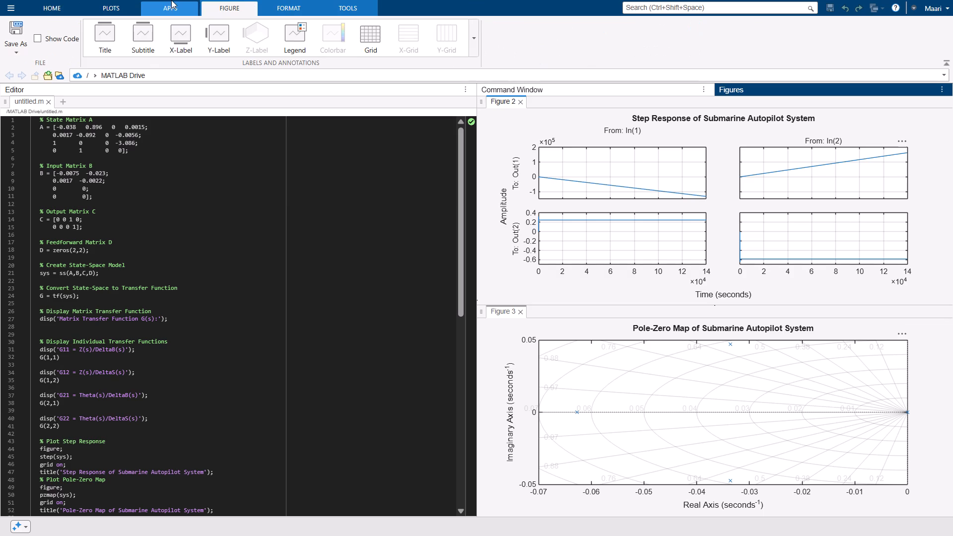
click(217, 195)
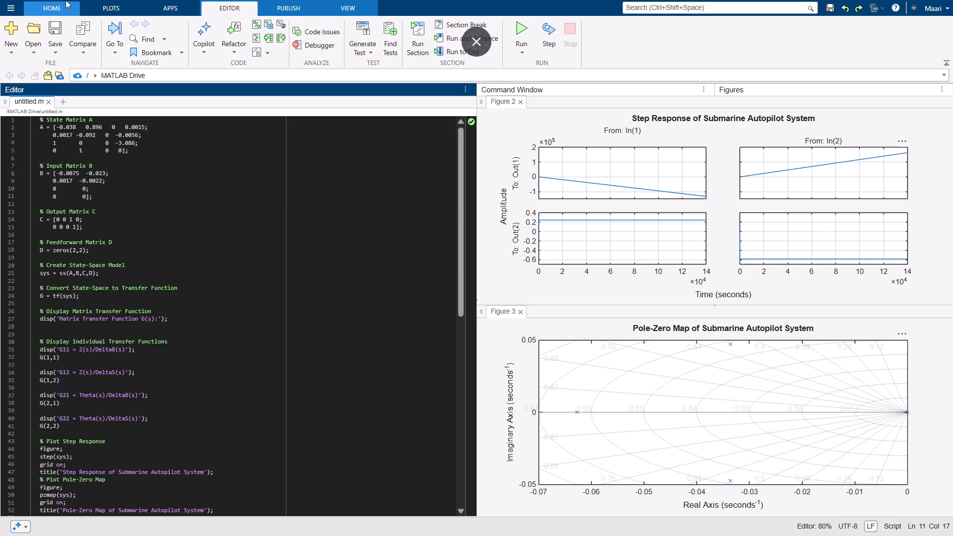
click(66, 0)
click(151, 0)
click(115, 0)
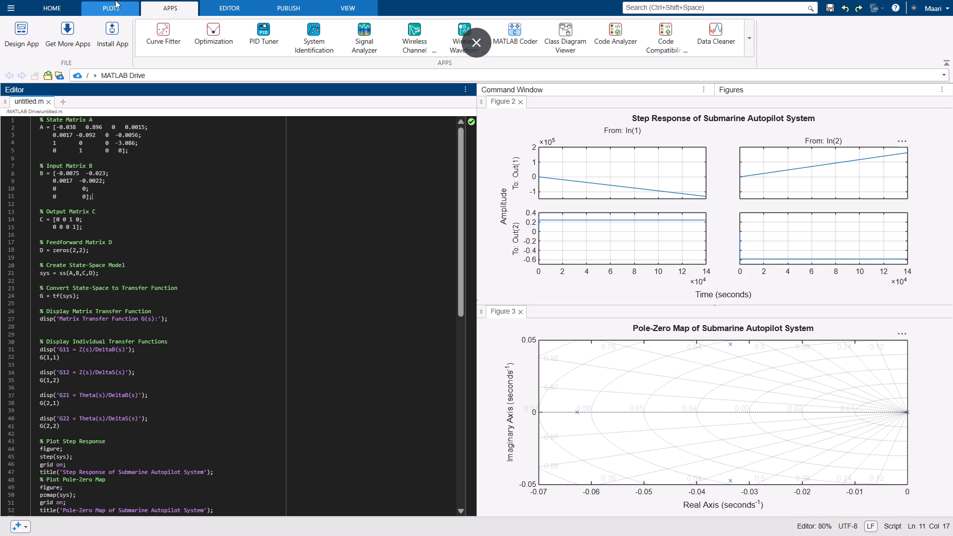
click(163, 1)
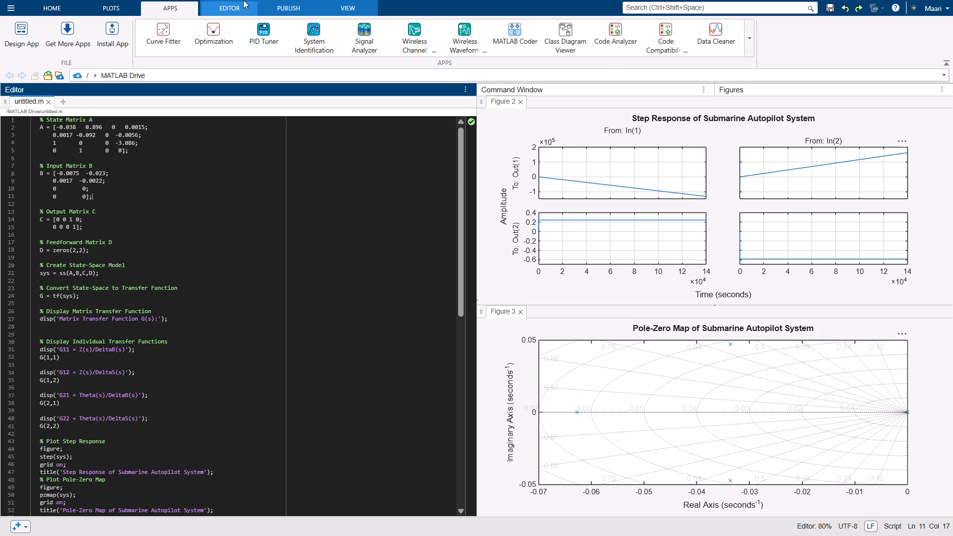
Run the untitled.m script again to regenerate the step response and pole-zero map figures.
click(243, 0)
click(517, 26)
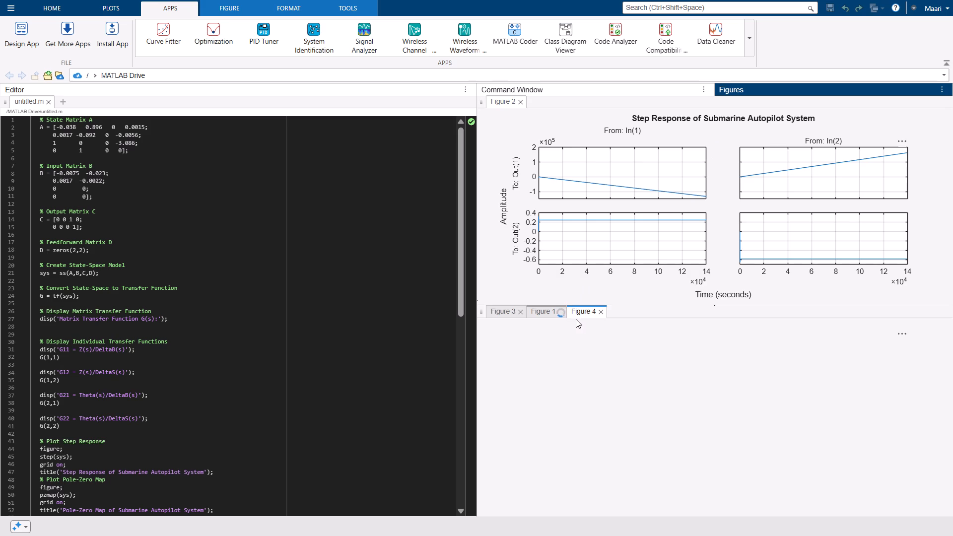
Enlarge the Figure 4 pole-zero map by moving it into Figure 2's group and closing Figures 3 and 1.
drag(582, 316, 577, 188)
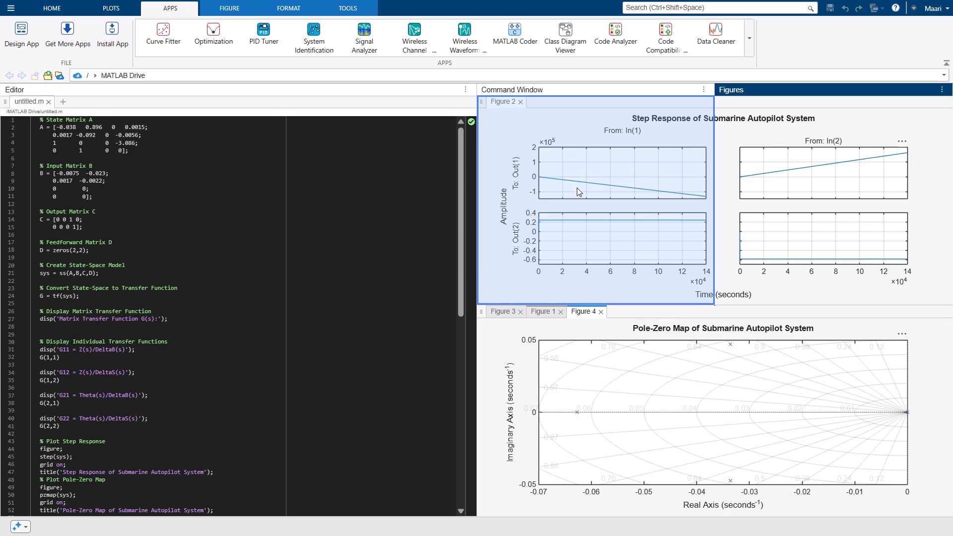
drag(577, 188, 668, 186)
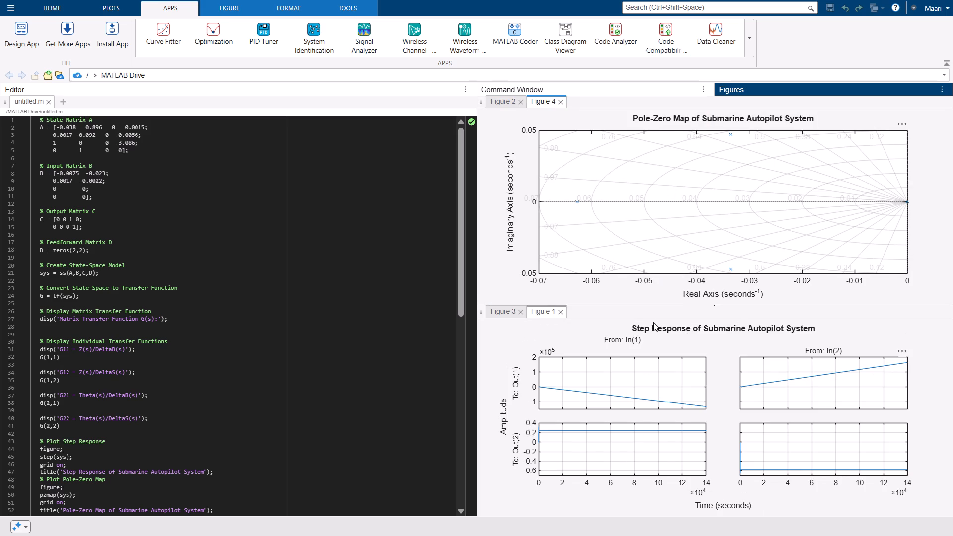
drag(669, 303, 661, 535)
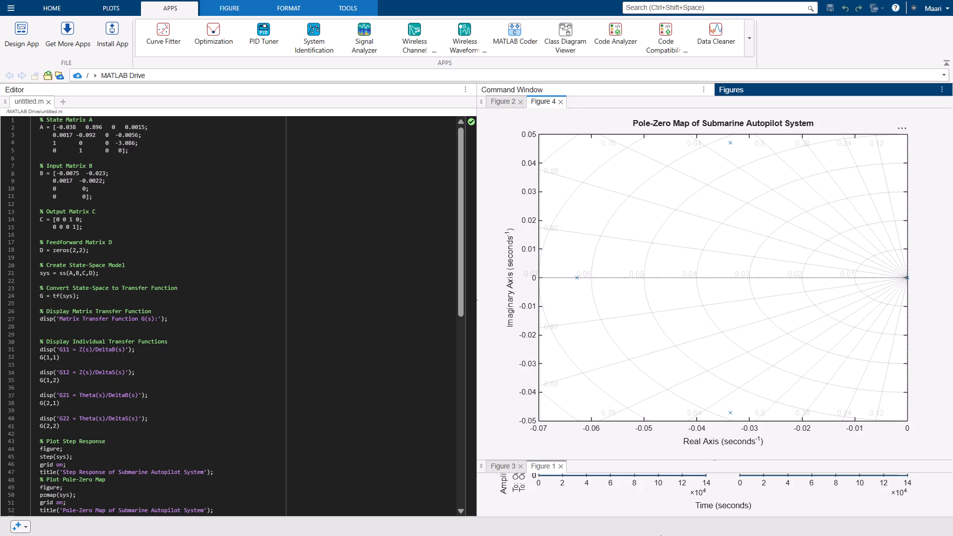
drag(661, 535, 651, 533)
drag(670, 461, 669, 512)
click(523, 468)
click(523, 468)
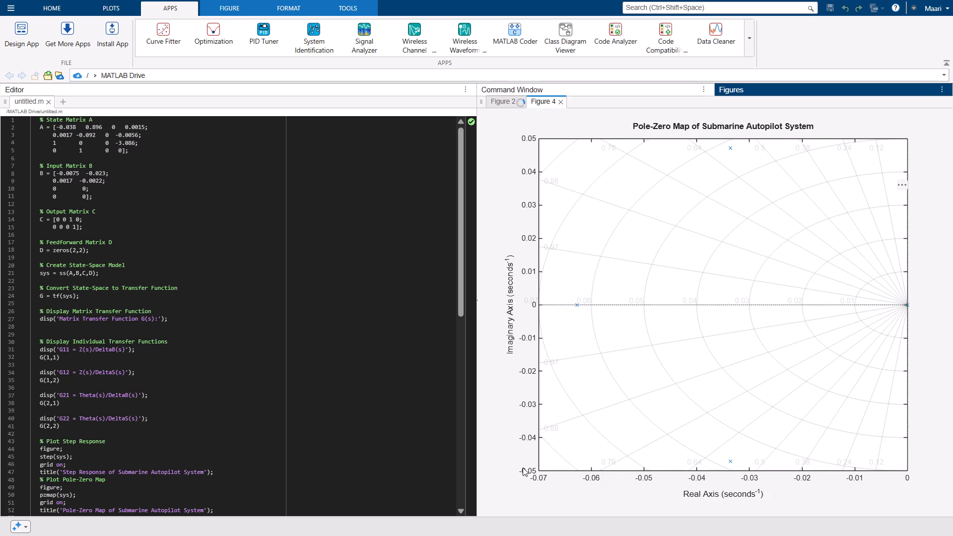
Capture a screenshot of the whole figures area showing the pole-zero map.
key(Print)
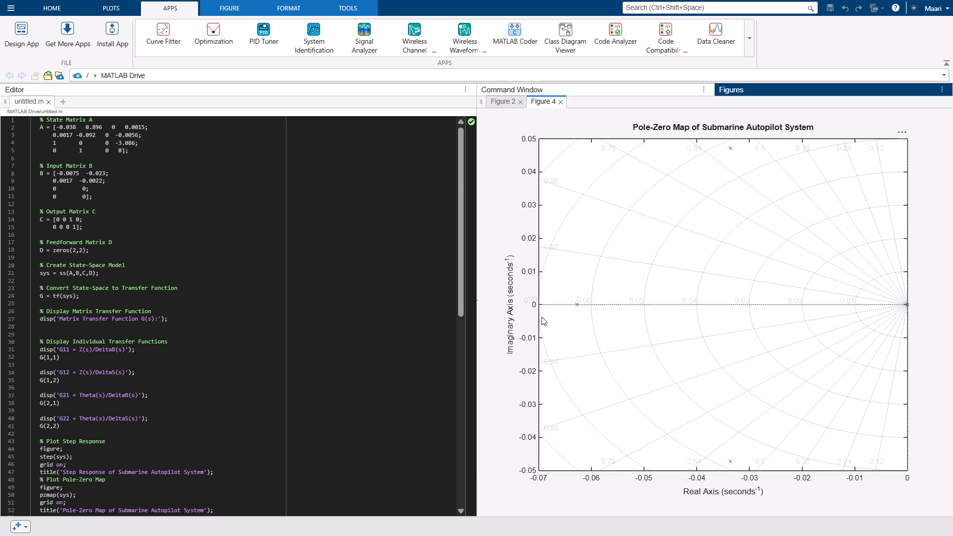
drag(463, 72, 467, 91)
click(467, 91)
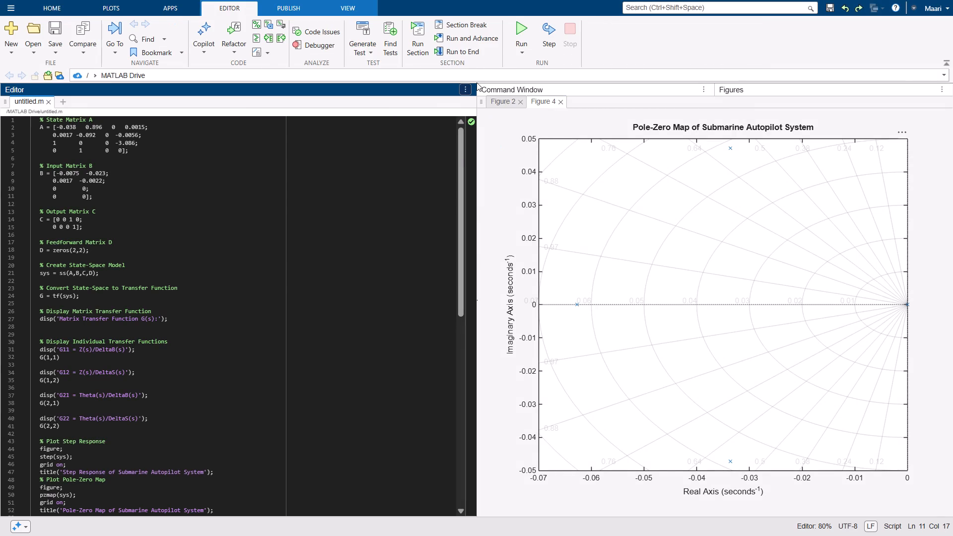
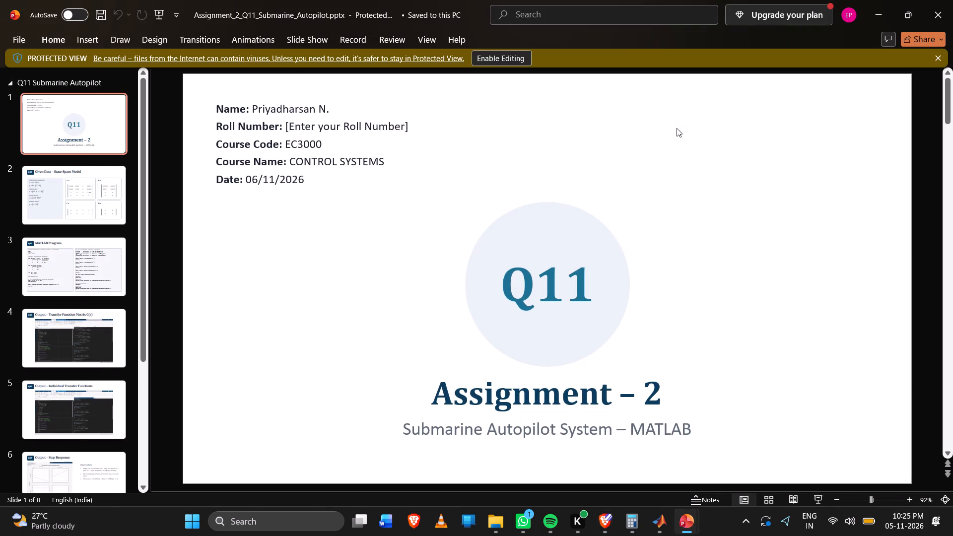
click(405, 129)
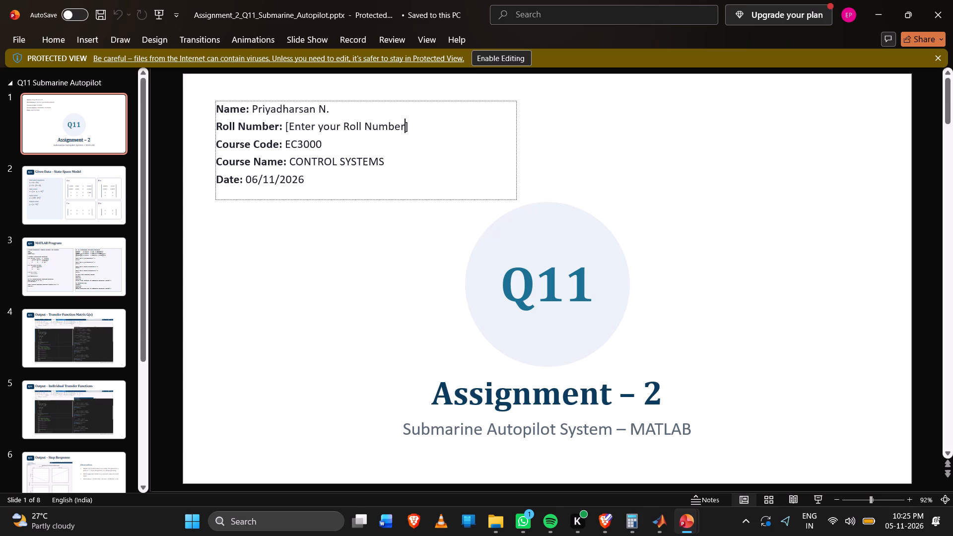
click(409, 129)
click(405, 128)
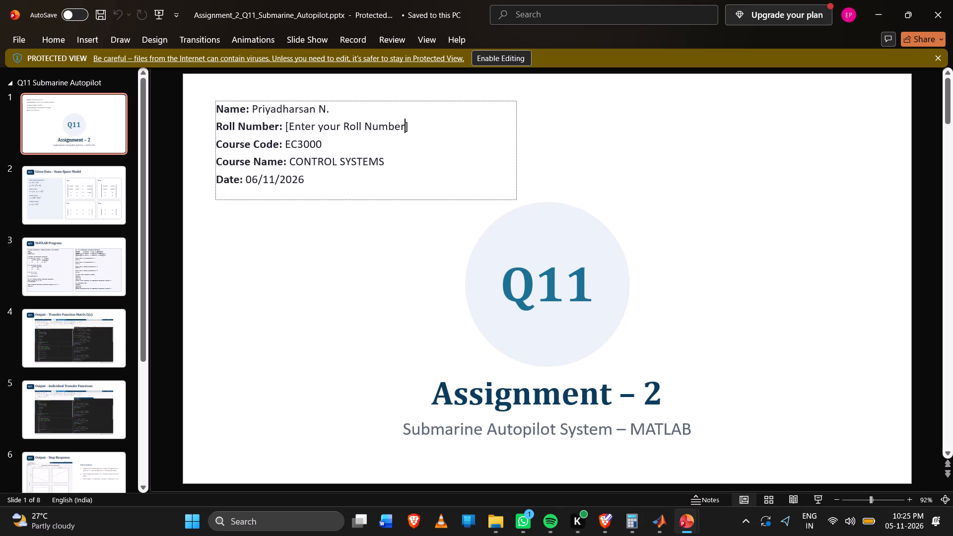
click(409, 126)
click(497, 64)
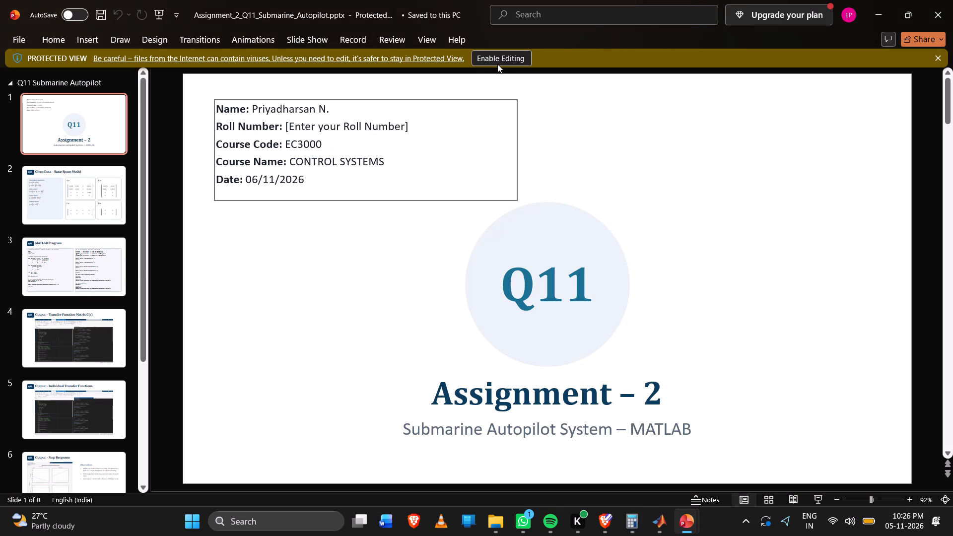
click(499, 60)
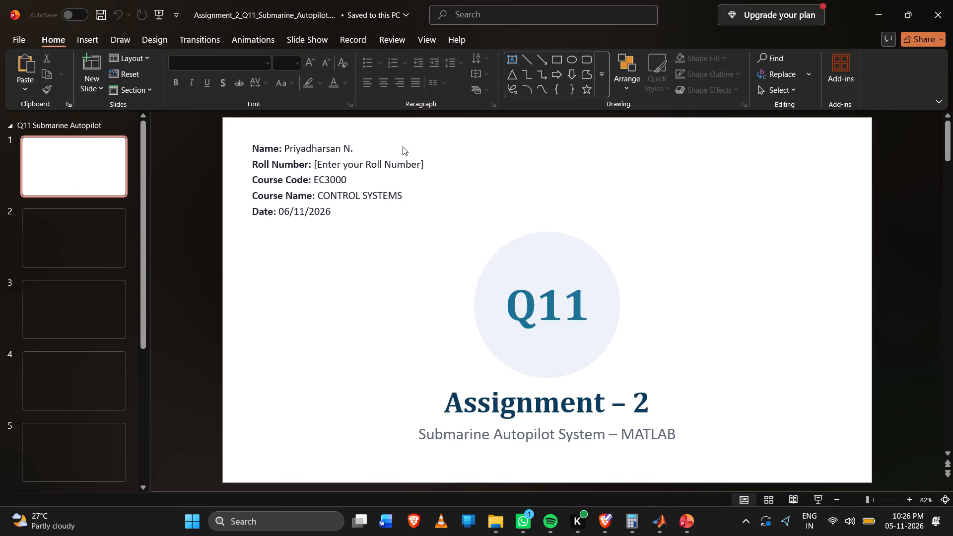
Replace the roll number placeholder on the title slide with the student's roll number, using a capital I in it.
click(424, 160)
click(424, 160)
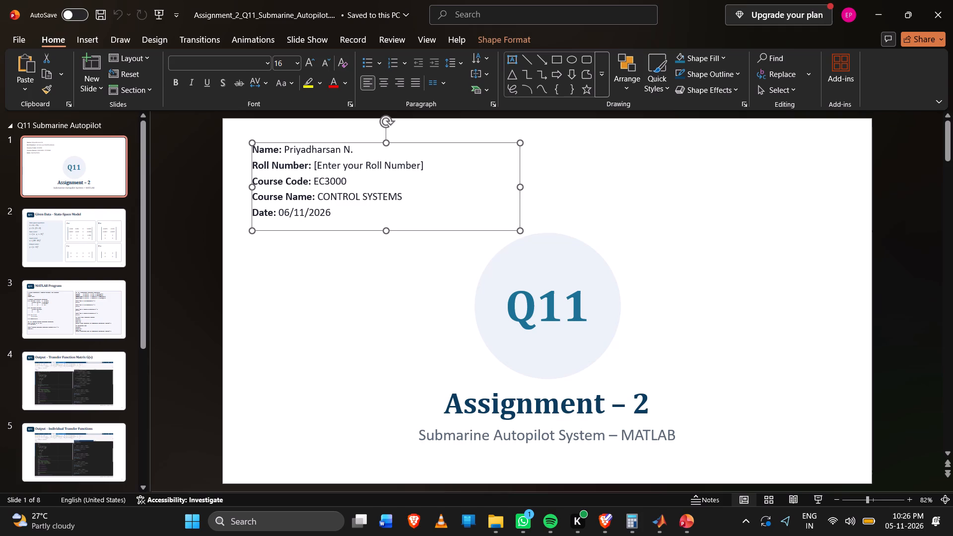
click(424, 164)
click(424, 164)
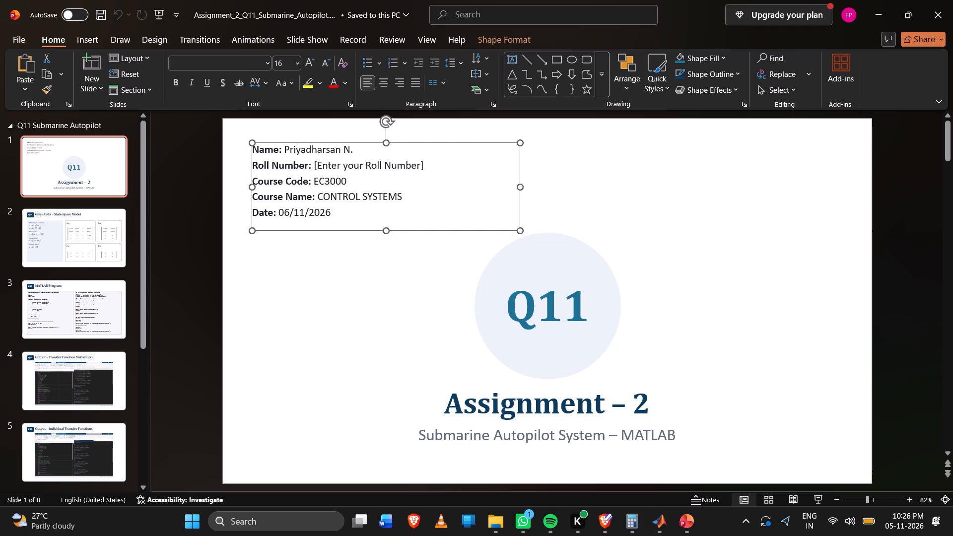
click(421, 165)
key(Right)
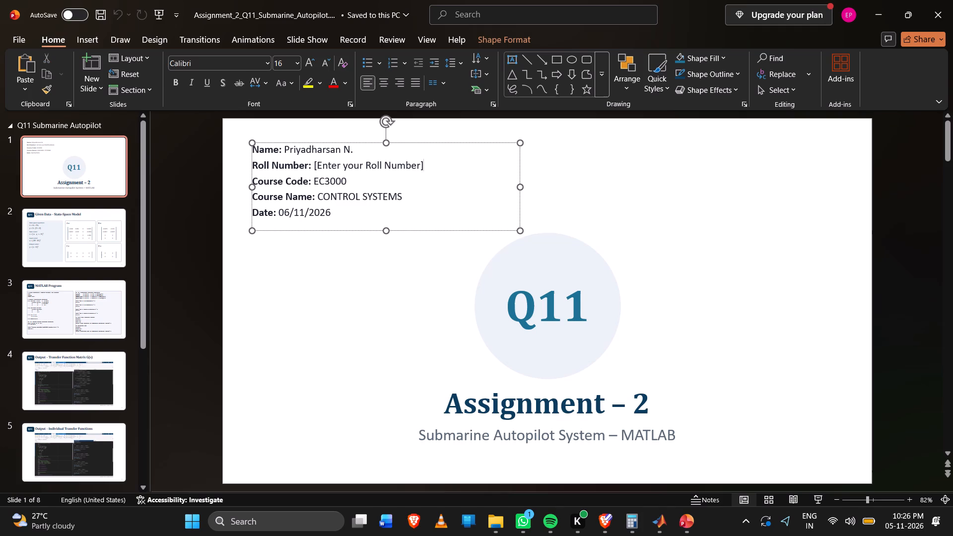
key(BackSpace)
key(BackSpace)
key(BackSpace)
key(BackSpace)
key(BackSpace)
key(BackSpace)
key(BackSpace)
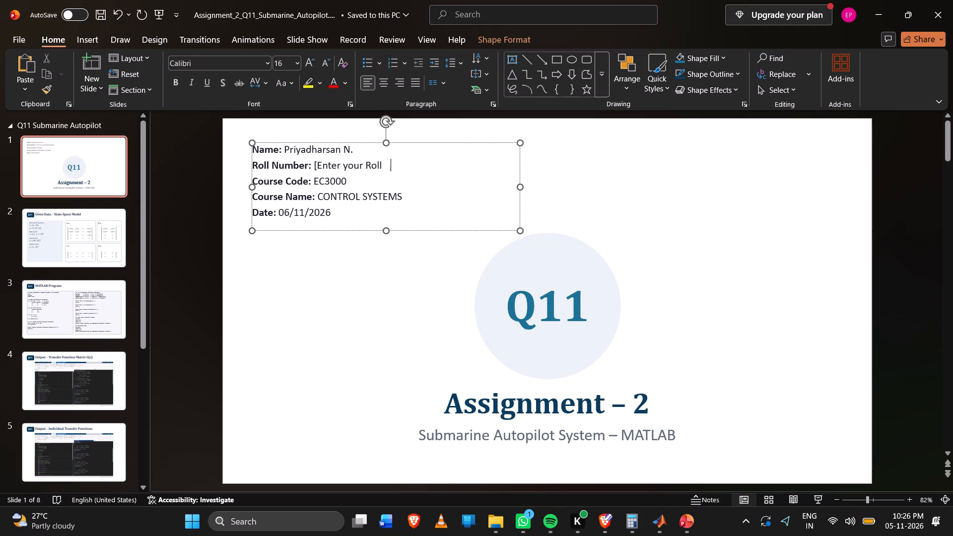
key(BackSpace)
key(BackSpace)
key(BackSpace)
key(BackSpace)
key(BackSpace)
key(BackSpace)
key(BackSpace)
key(BackSpace)
key(BackSpace)
key(BackSpace)
key(BackSpace)
key(BackSpace)
key(BackSpace)
key(BackSpace)
key(BackSpace)
key(BackSpace)
key(BackSpace)
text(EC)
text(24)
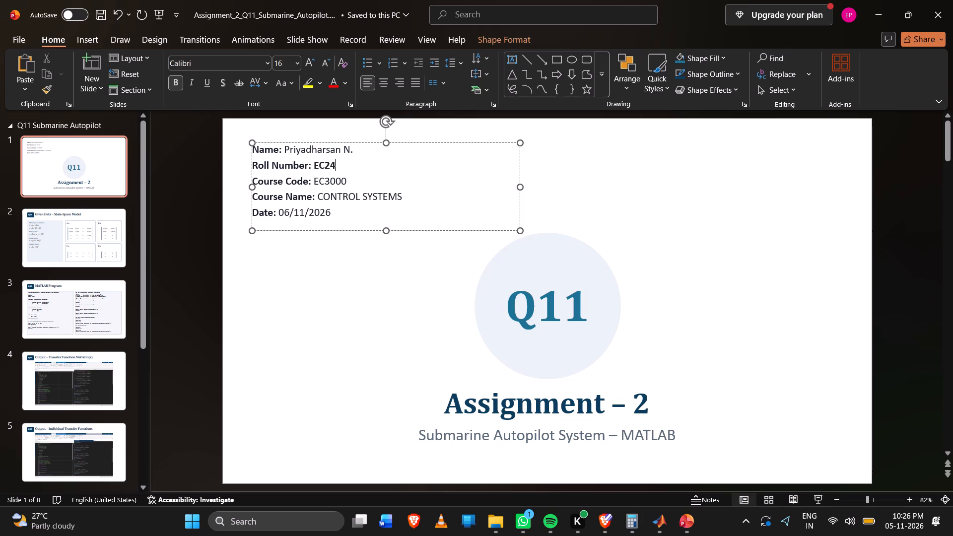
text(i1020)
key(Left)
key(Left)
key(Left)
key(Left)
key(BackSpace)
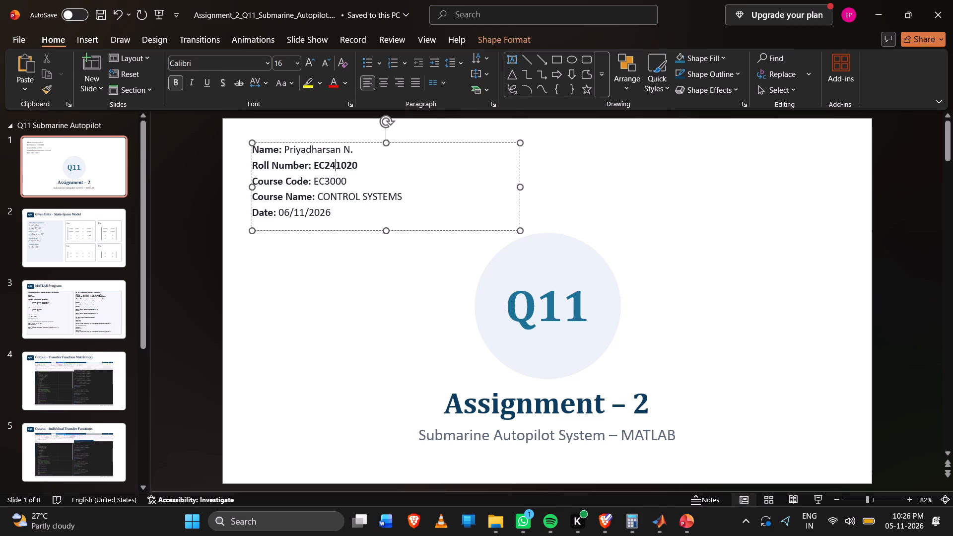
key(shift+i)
Remove the bold formatting from the entered roll number, leaving its label bold.
drag(363, 164, 313, 166)
click(173, 83)
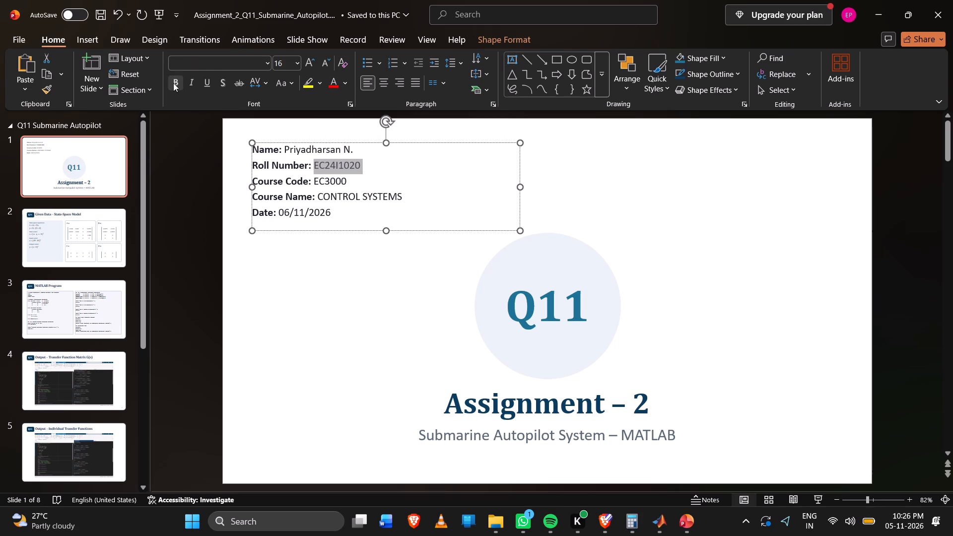
click(173, 83)
click(173, 83)
click(340, 264)
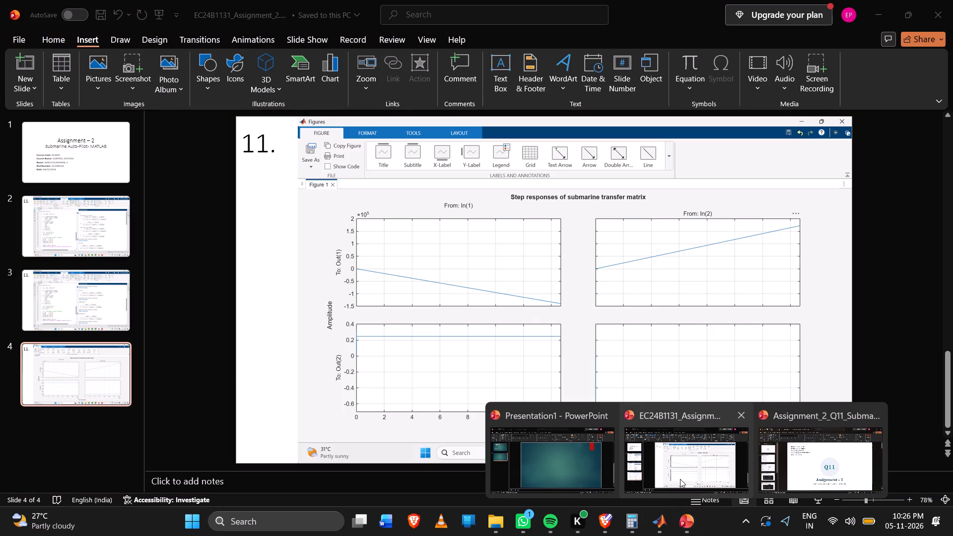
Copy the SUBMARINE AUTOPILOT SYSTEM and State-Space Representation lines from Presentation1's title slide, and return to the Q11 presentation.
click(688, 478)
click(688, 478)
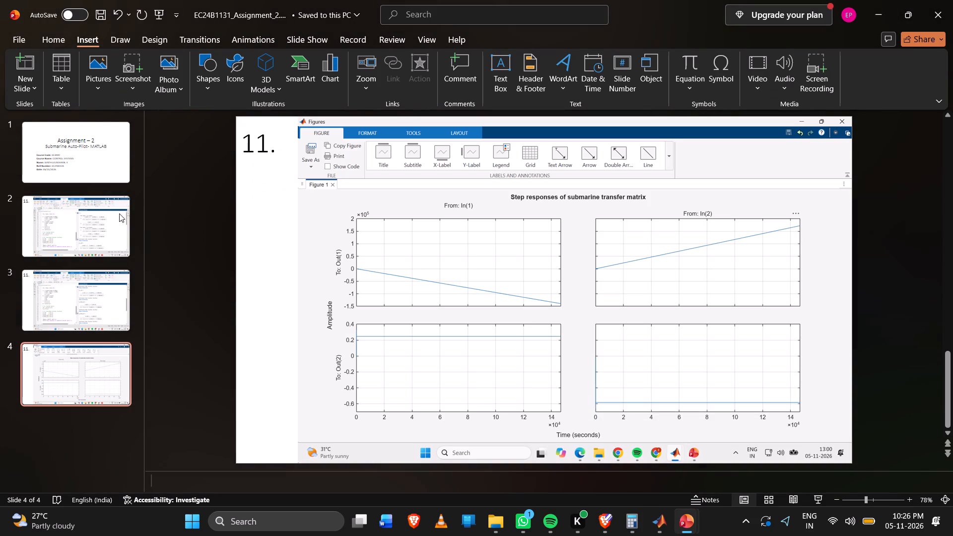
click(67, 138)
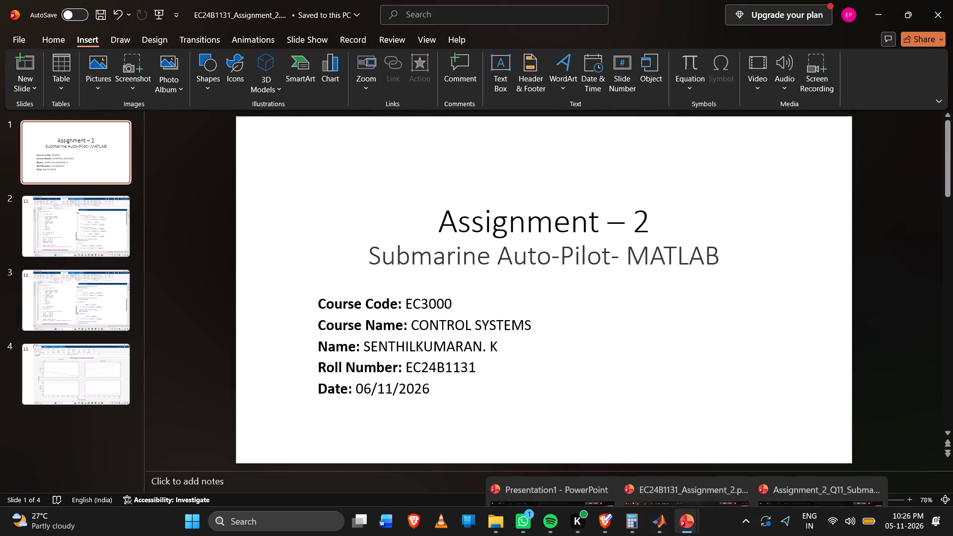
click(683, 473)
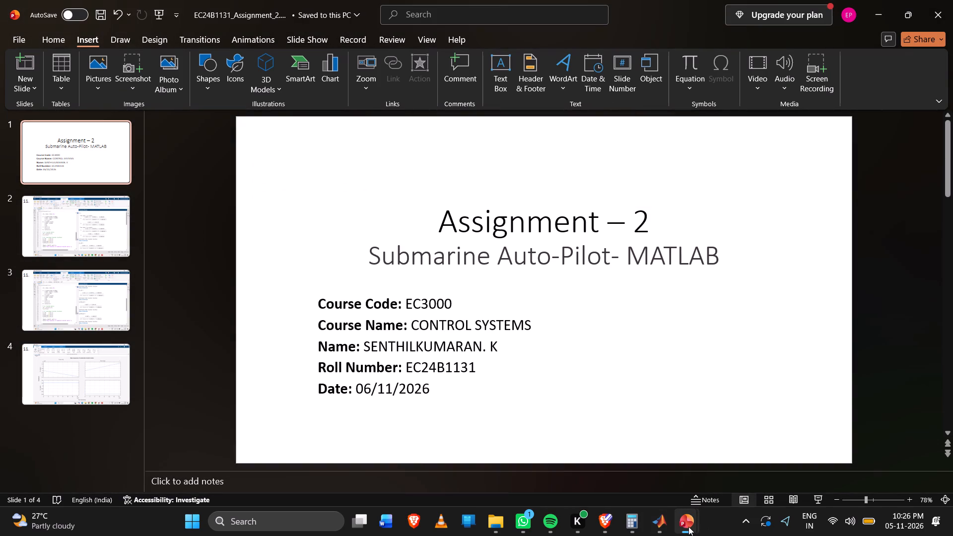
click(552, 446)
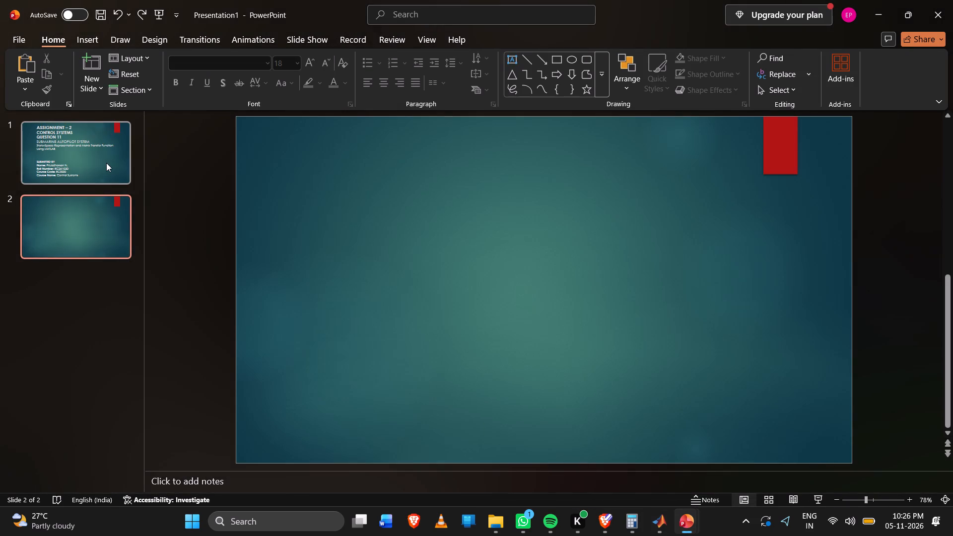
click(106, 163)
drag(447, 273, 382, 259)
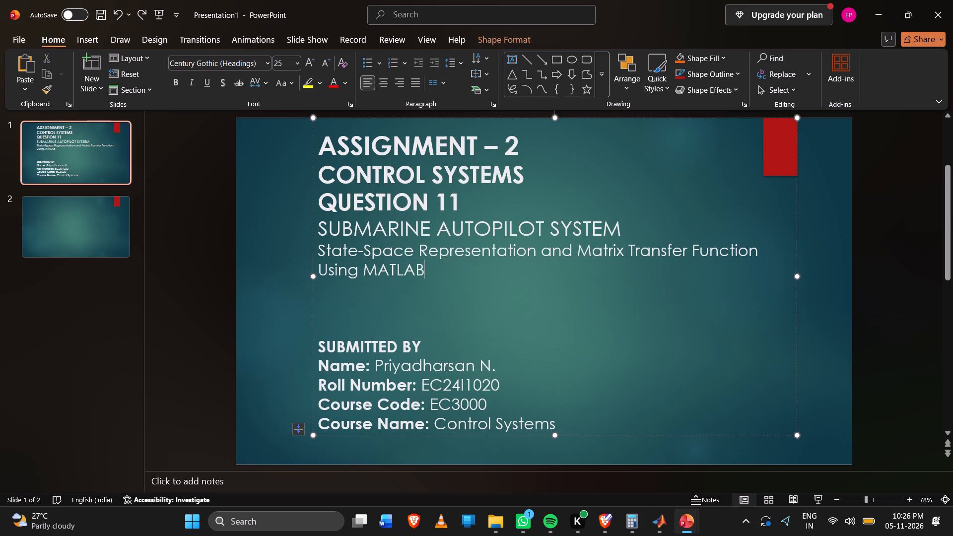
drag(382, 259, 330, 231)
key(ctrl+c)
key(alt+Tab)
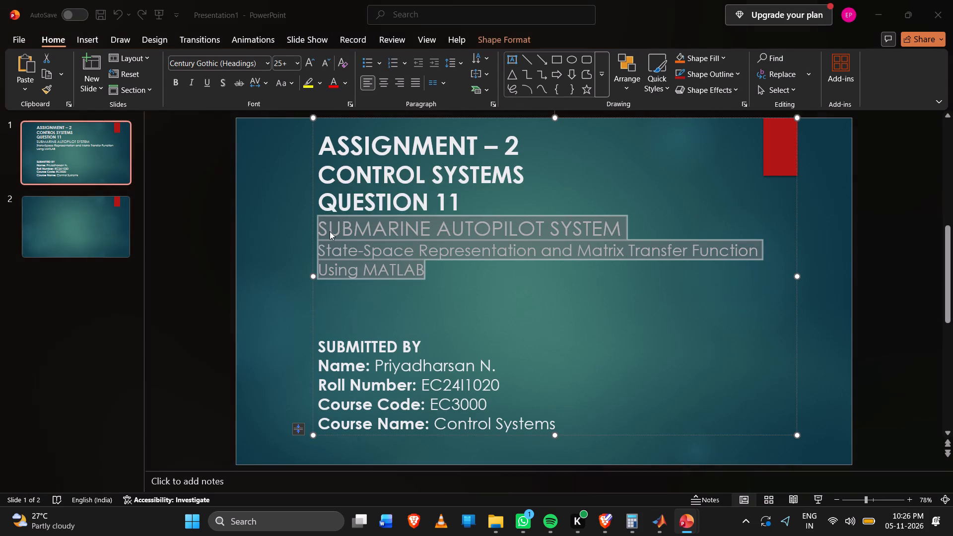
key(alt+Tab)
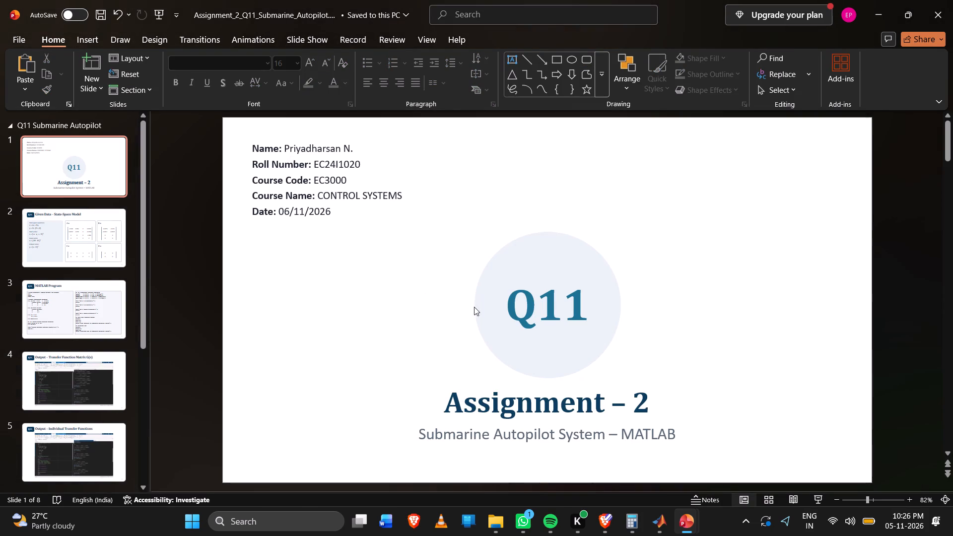
Move the Q11 text and its circle higher on the title slide, keeping the text centred within the circle.
click(564, 335)
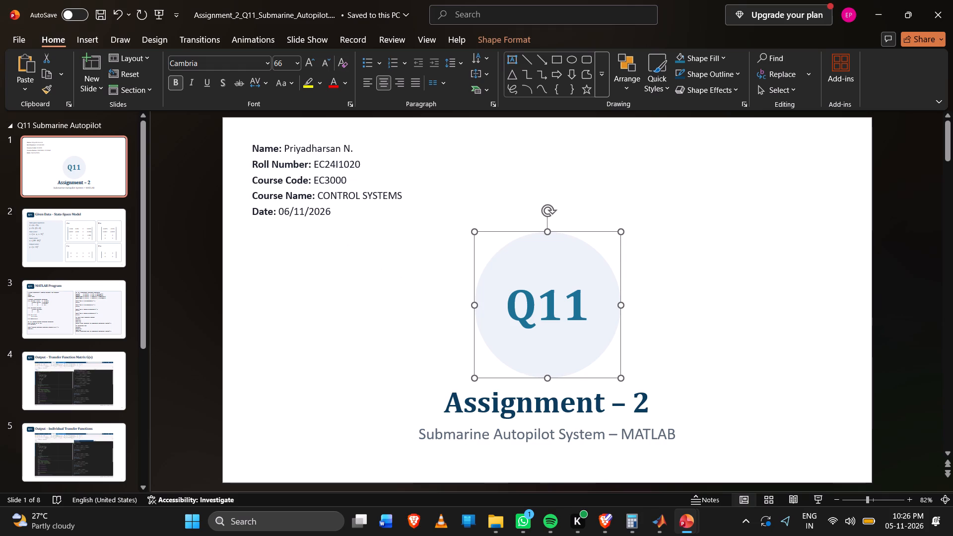
drag(564, 335, 577, 291)
click(548, 382)
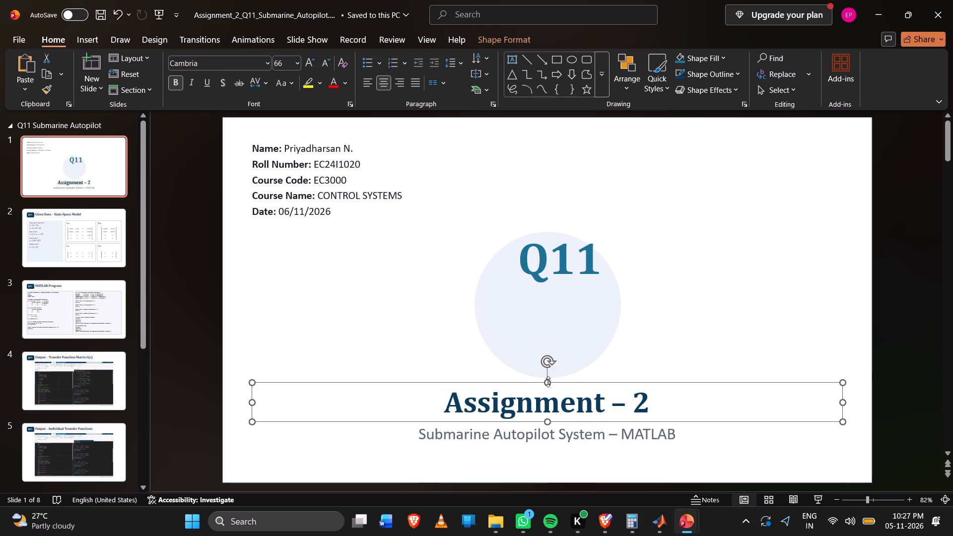
click(577, 335)
drag(577, 335, 575, 296)
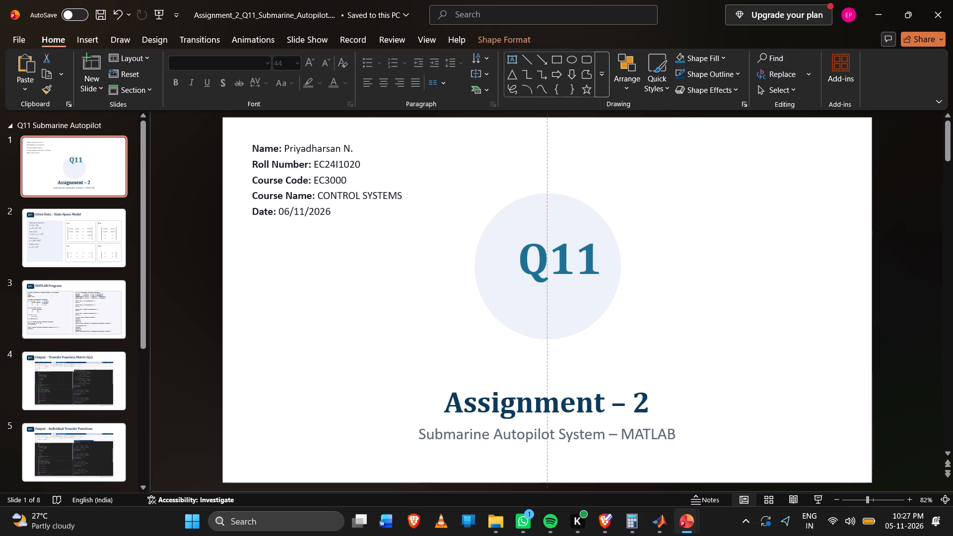
drag(575, 296, 583, 292)
Move the "Assignment – 2" heading and the "Submarine Autopilot System – MATLAB" subtitle up, directly beneath the Q11 circle.
click(603, 406)
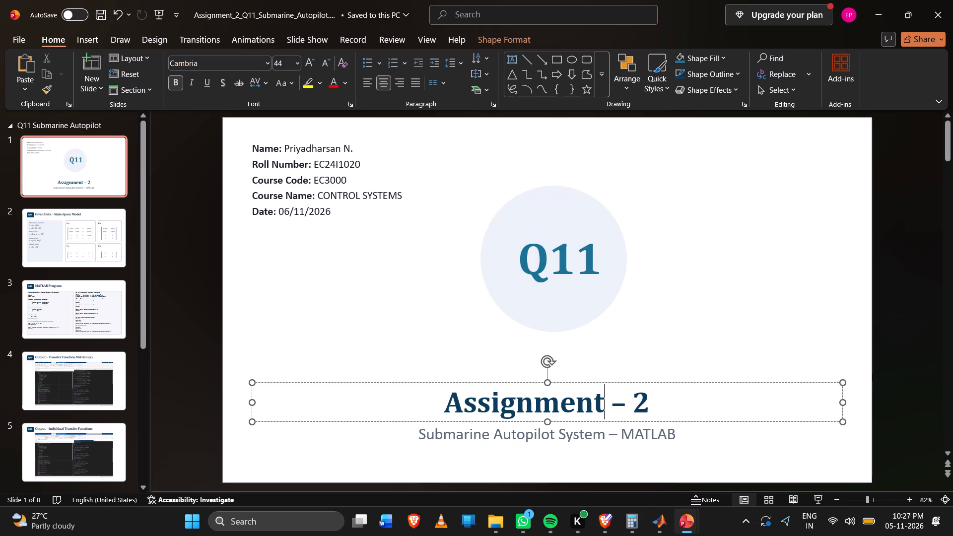
drag(648, 380, 644, 335)
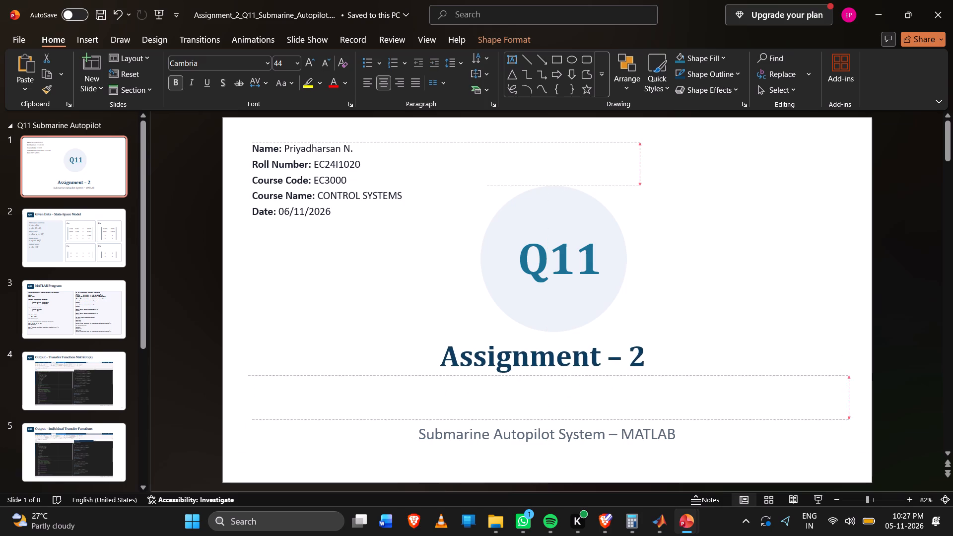
drag(644, 335, 645, 318)
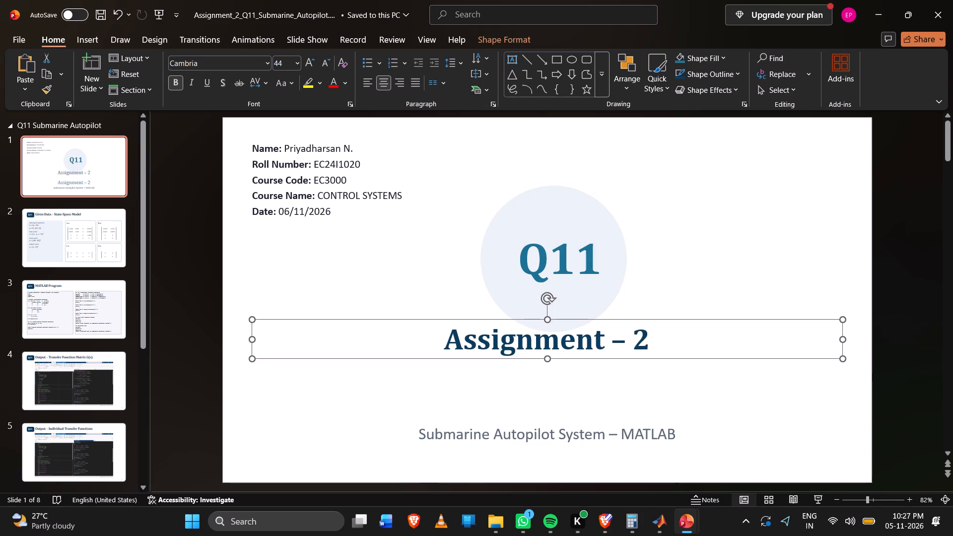
click(647, 440)
drag(654, 421, 650, 376)
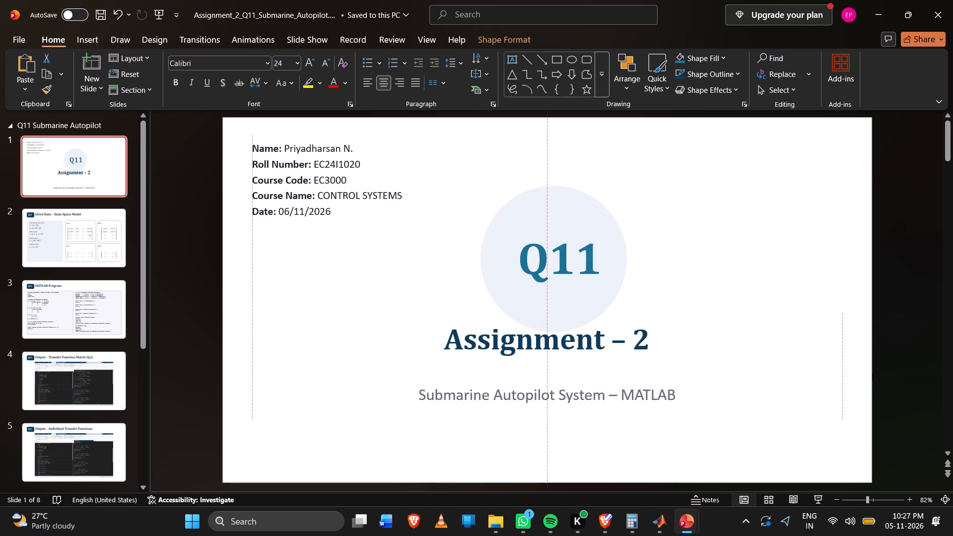
drag(650, 376, 651, 349)
click(604, 422)
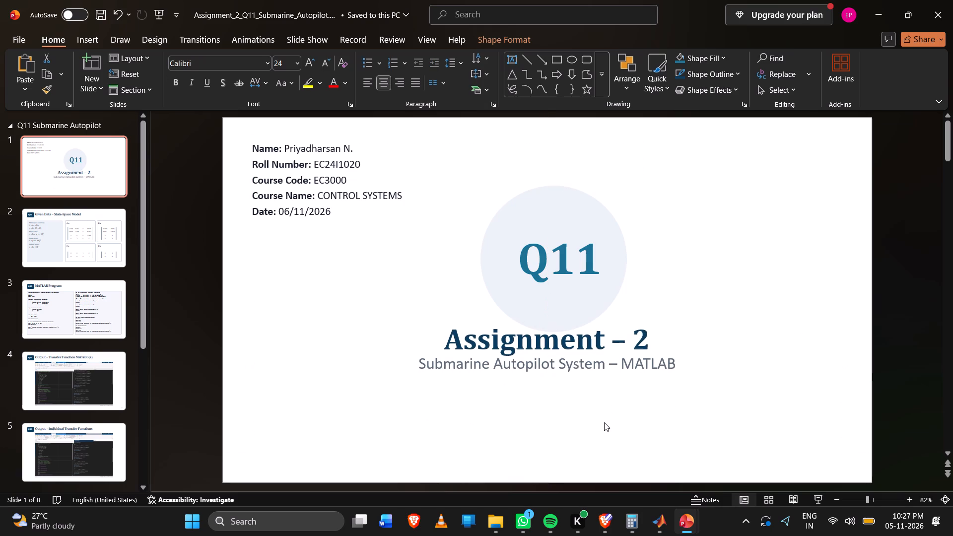
Duplicate the "Submarine Autopilot System – MATLAB" subtitle and place the copy just below the original, horizontally aligned with it.
click(731, 360)
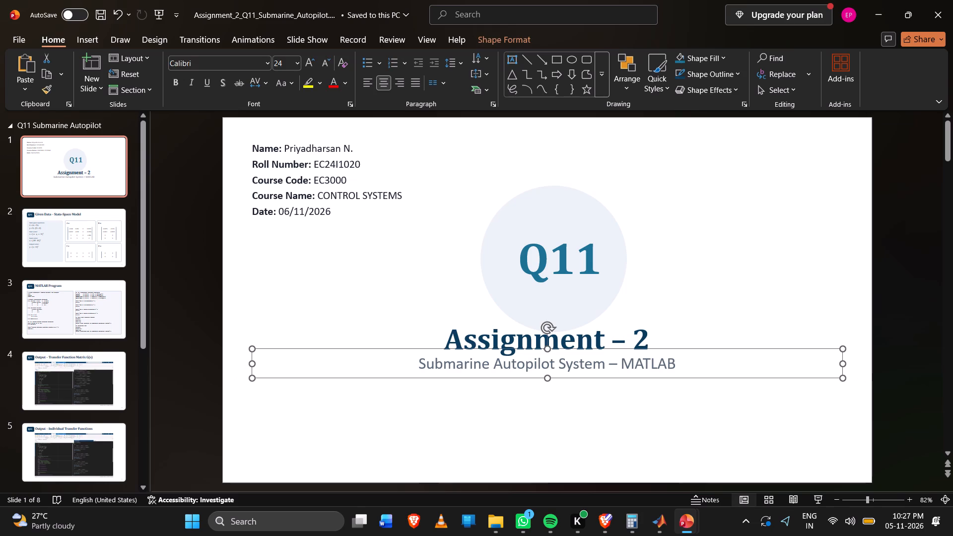
key(ctrl+c)
click(702, 448)
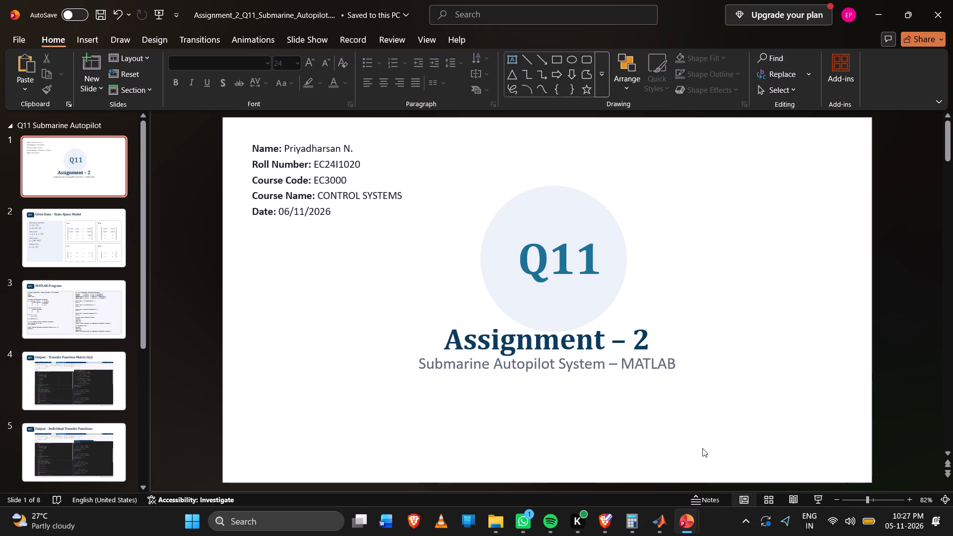
key(ctrl+v)
drag(734, 387, 731, 404)
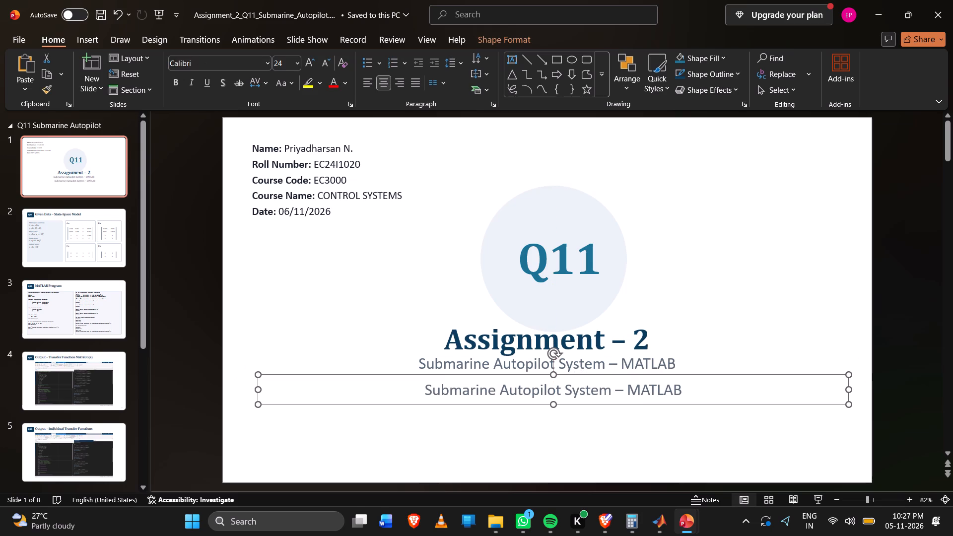
drag(727, 404, 723, 404)
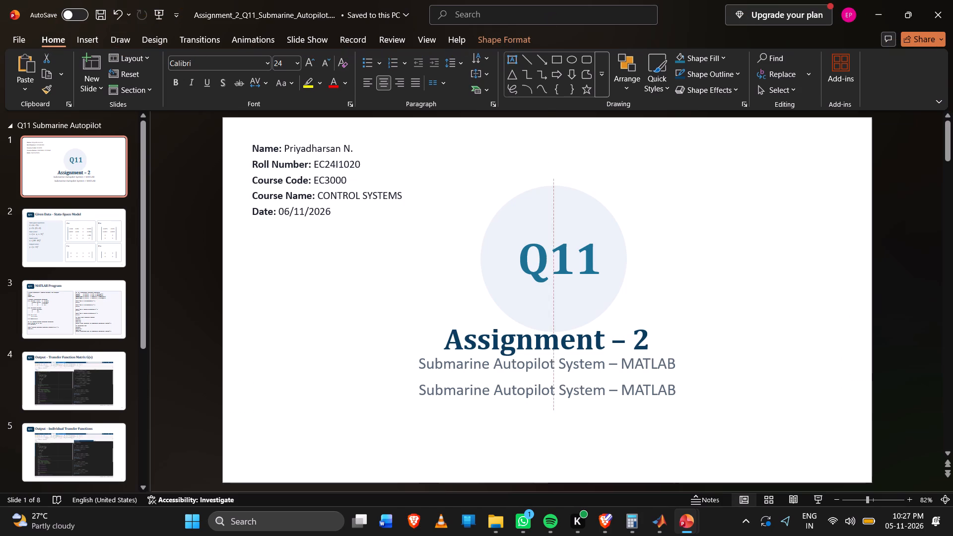
Shift the duplicated subtitle slightly so that it lines up horizontally with the original subtitle.
drag(723, 404, 720, 404)
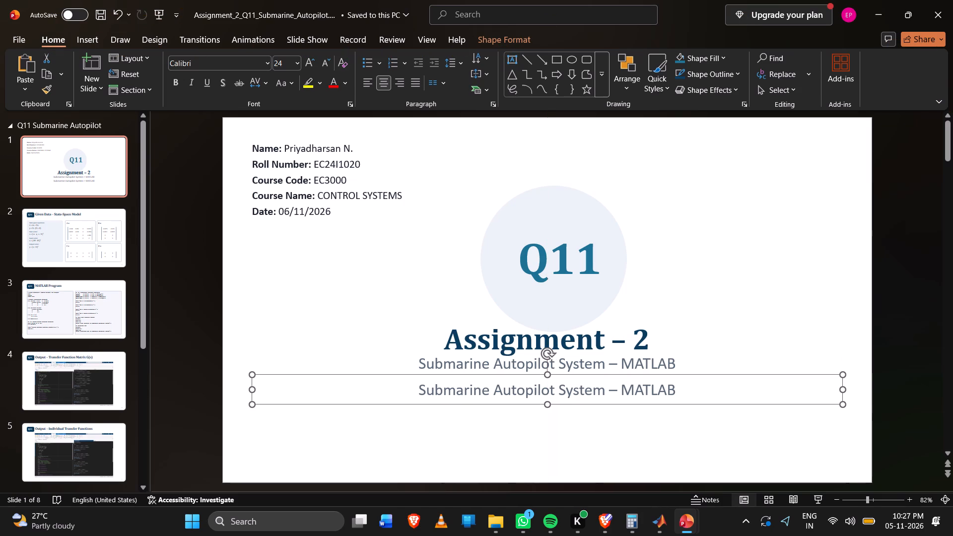
Copy only the "State-Space Representation and Matrix Transfer Function Using MATLAB" line from Presentation1's title slide and return to the Q11 presentation.
key(alt+Tab)
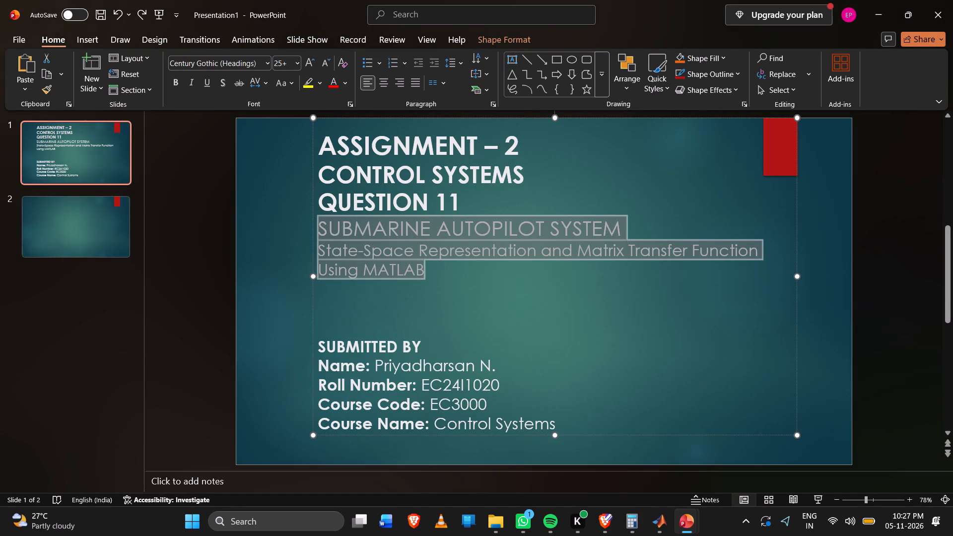
right_click(427, 268)
drag(427, 268, 330, 243)
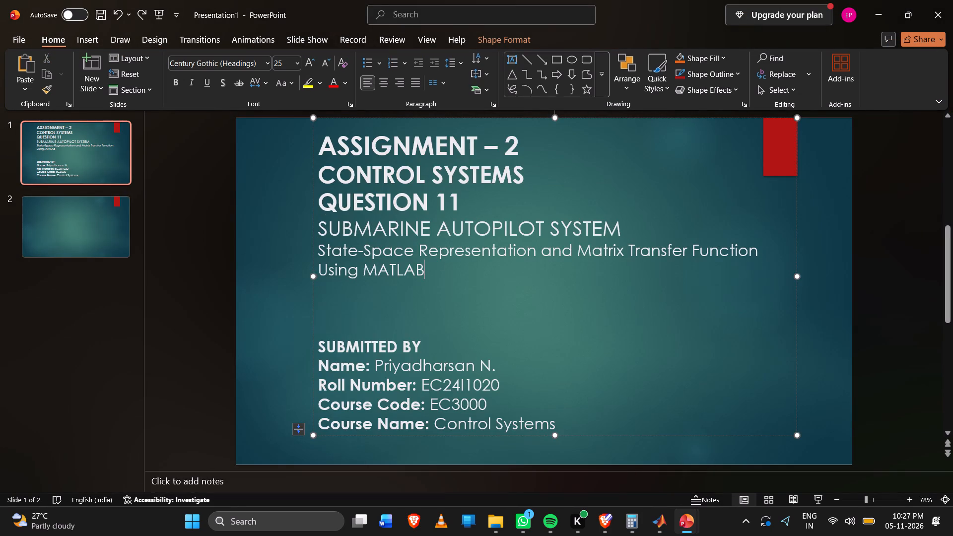
drag(432, 275, 329, 244)
right_click(329, 244)
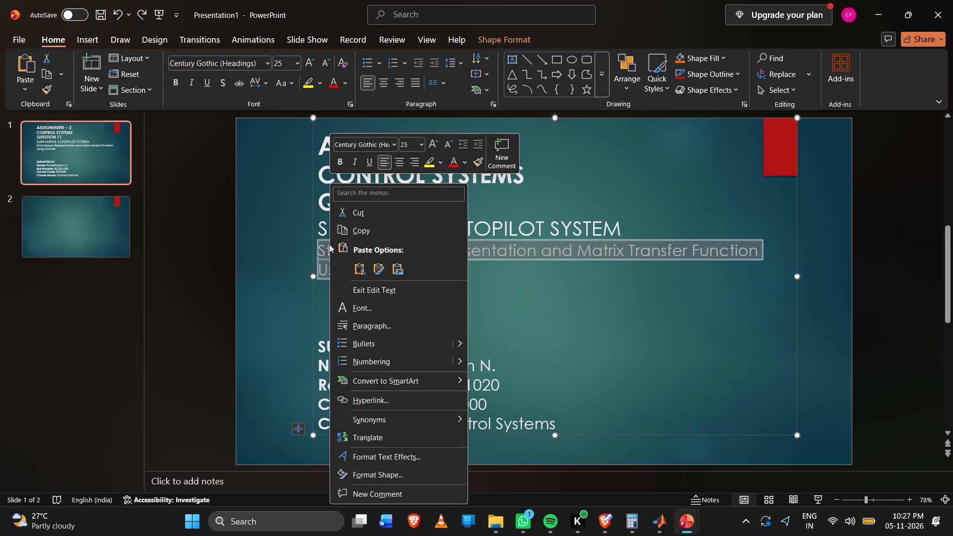
click(361, 230)
key(alt+Tab)
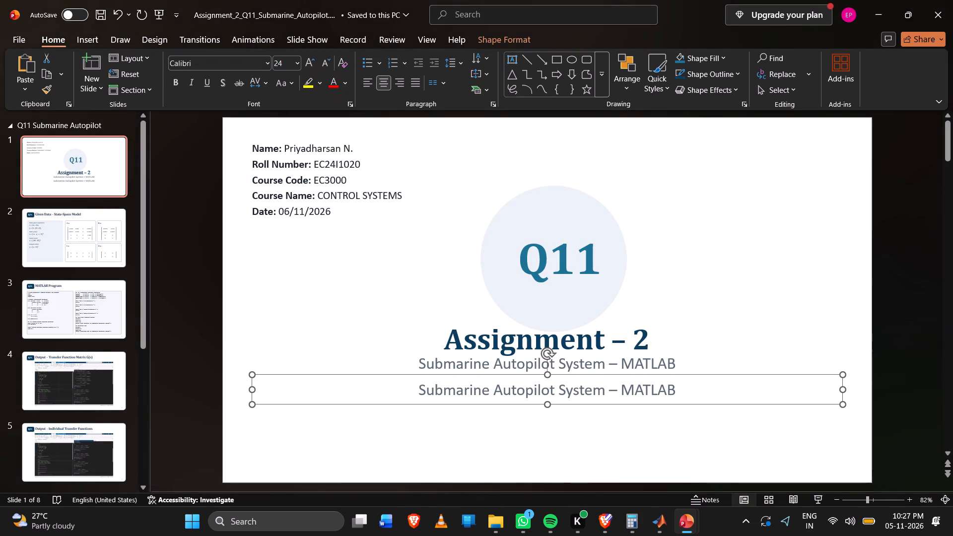
Replace the duplicate subtitle's text with the copied "State-Space Representation and Matrix Transfer Function Using MATLAB" line.
double_click(521, 393)
right_click(521, 393)
key(ctrl+a)
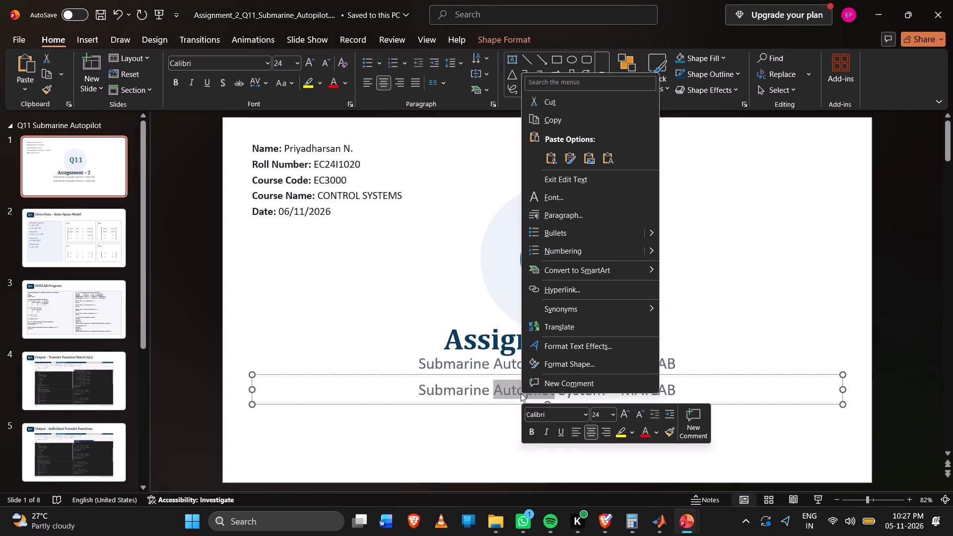
click(511, 393)
click(532, 385)
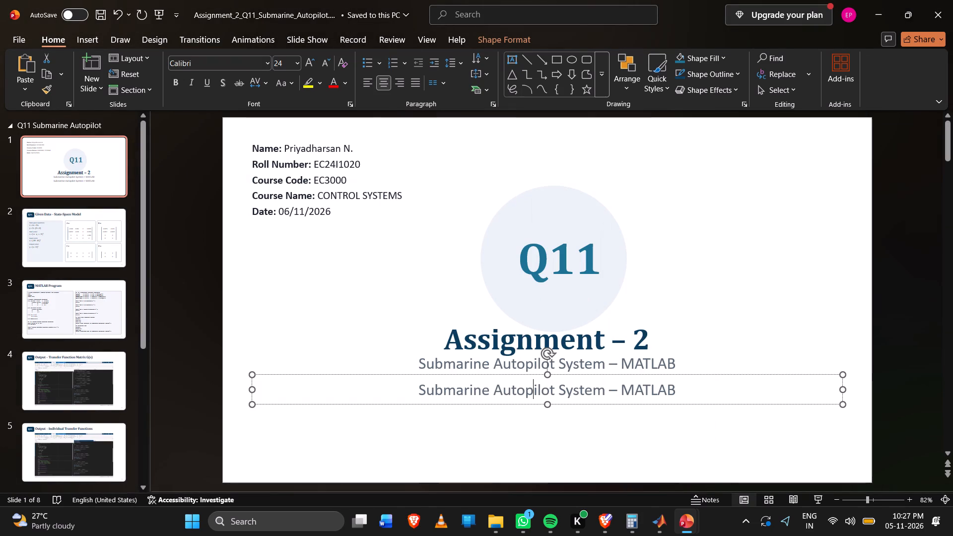
key(ctrl+a)
key(ctrl+v)
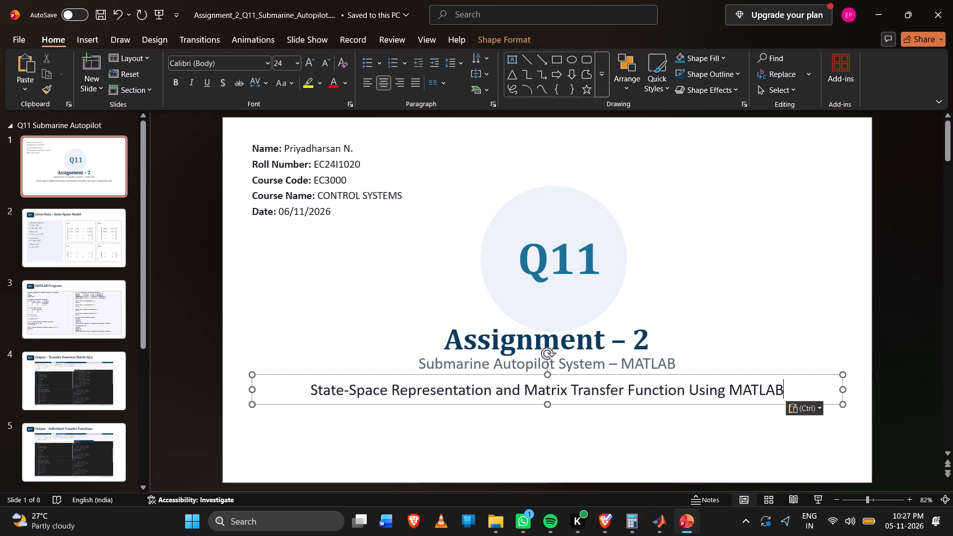
click(711, 426)
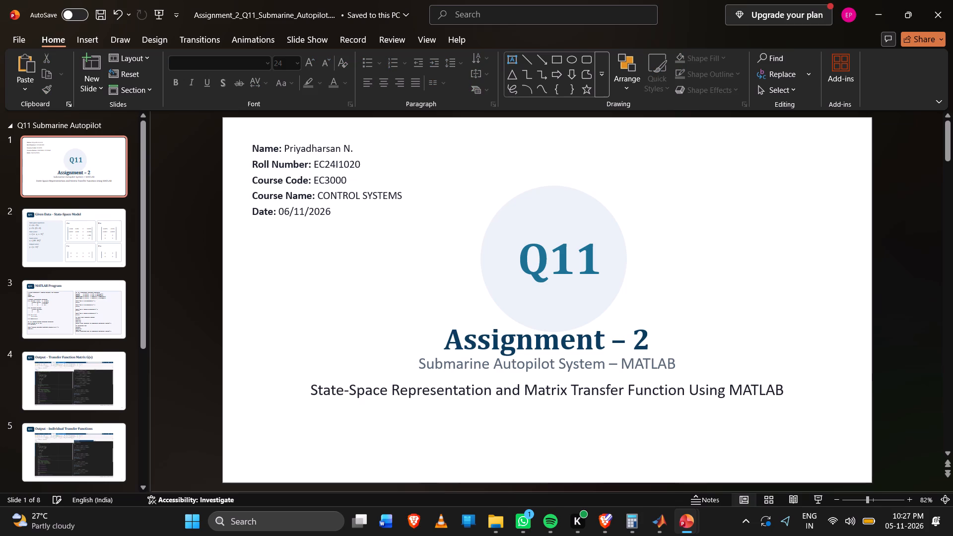
Move the State-Space Representation line and the "Submarine Autopilot System – MATLAB" subtitle slightly lower to space them out beneath the heading.
click(659, 398)
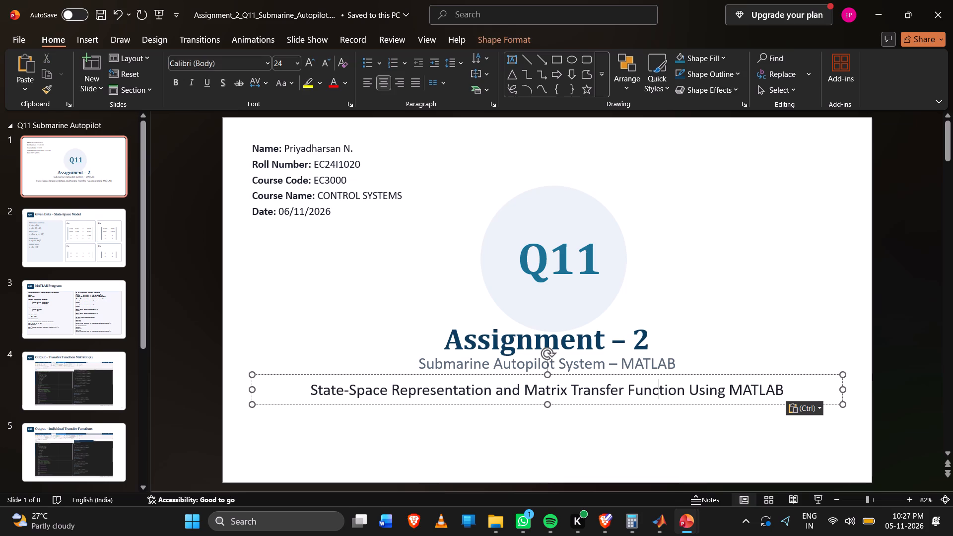
drag(702, 403, 702, 411)
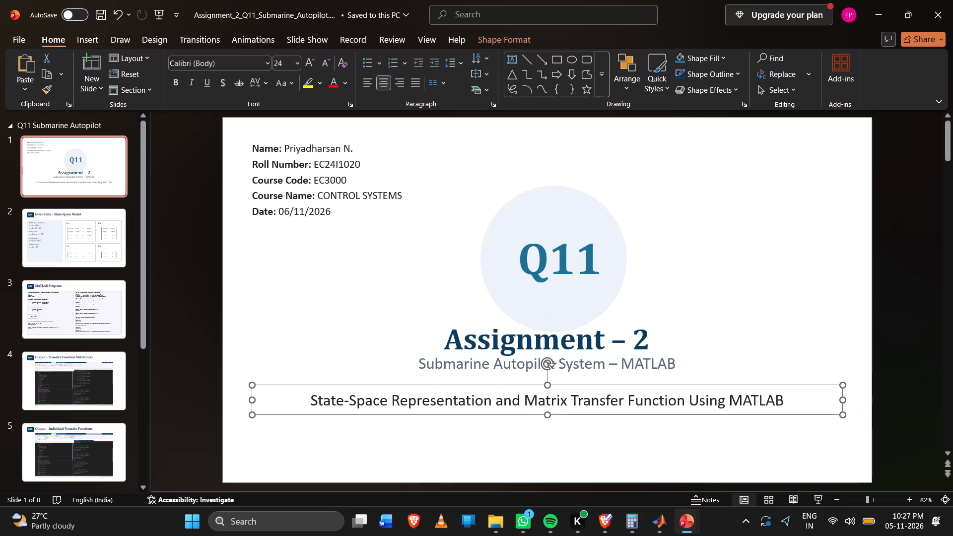
click(659, 368)
drag(672, 376, 672, 379)
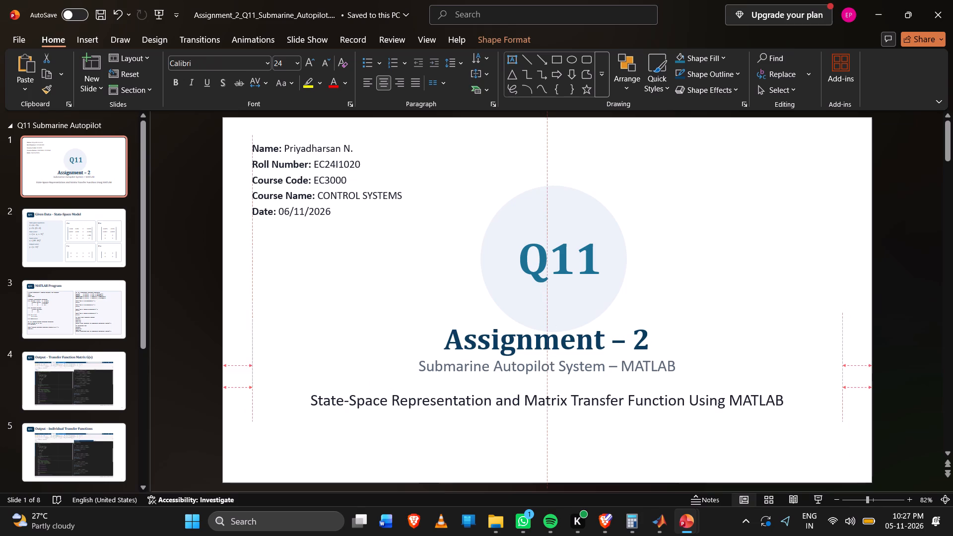
drag(672, 379, 673, 383)
click(886, 259)
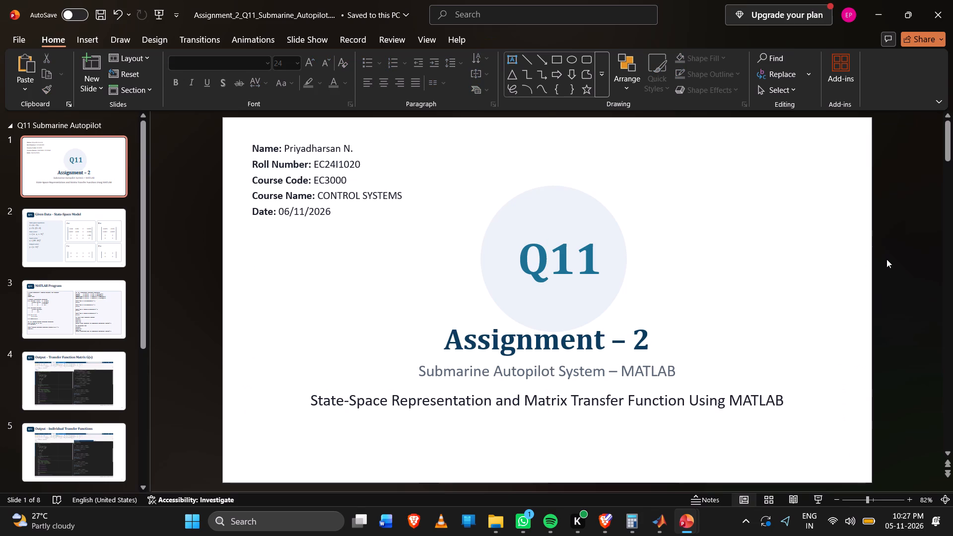
Shift the Q11 text on the title slide so that it sits centred within its circle.
click(572, 288)
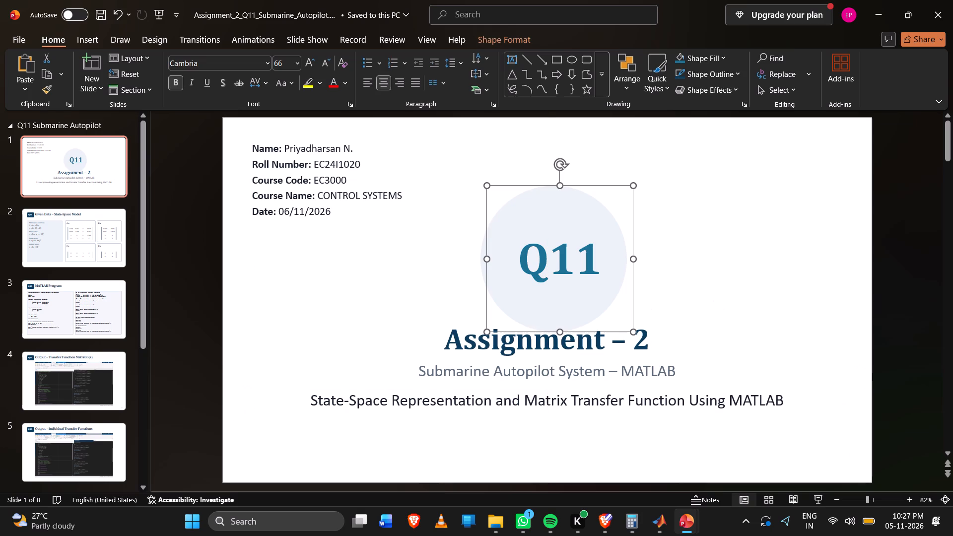
drag(573, 288, 565, 289)
click(703, 296)
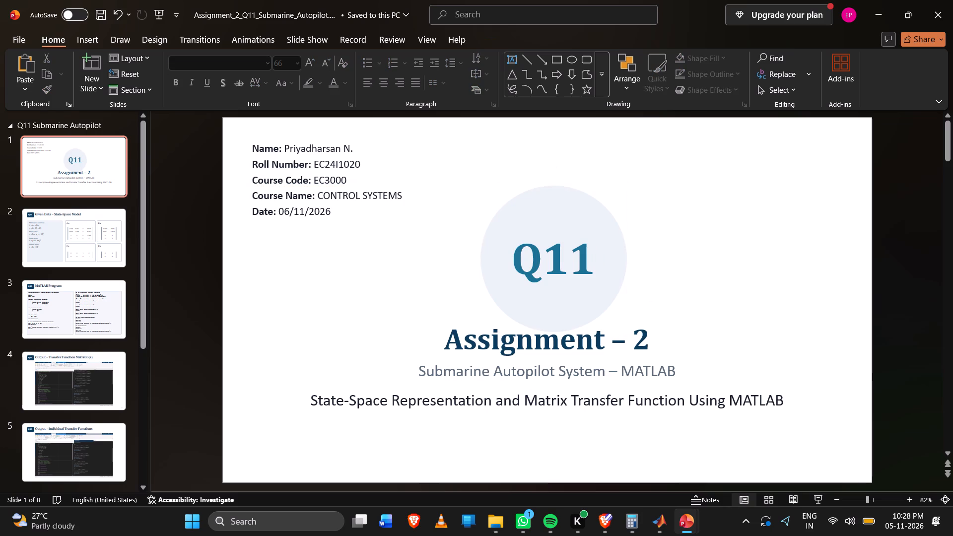
click(563, 192)
click(608, 239)
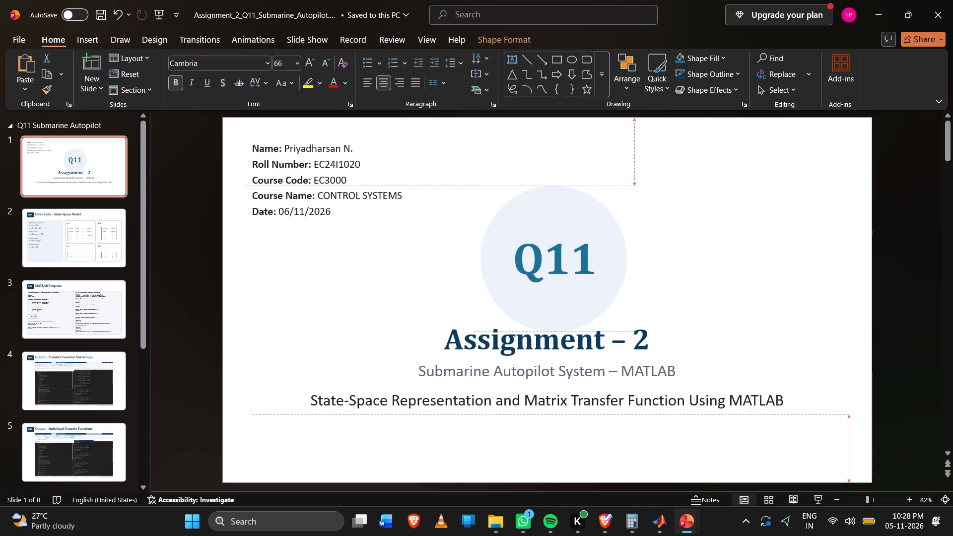
click(705, 240)
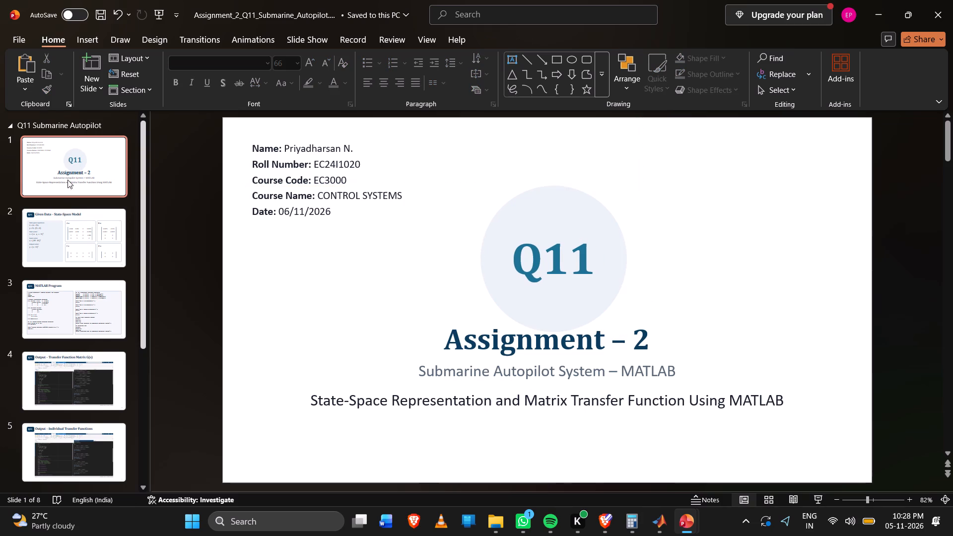
Open the Given Data slide, switch to Brave and look through the Solve Assignment ChatGPT chat for the Question 11 content.
click(74, 230)
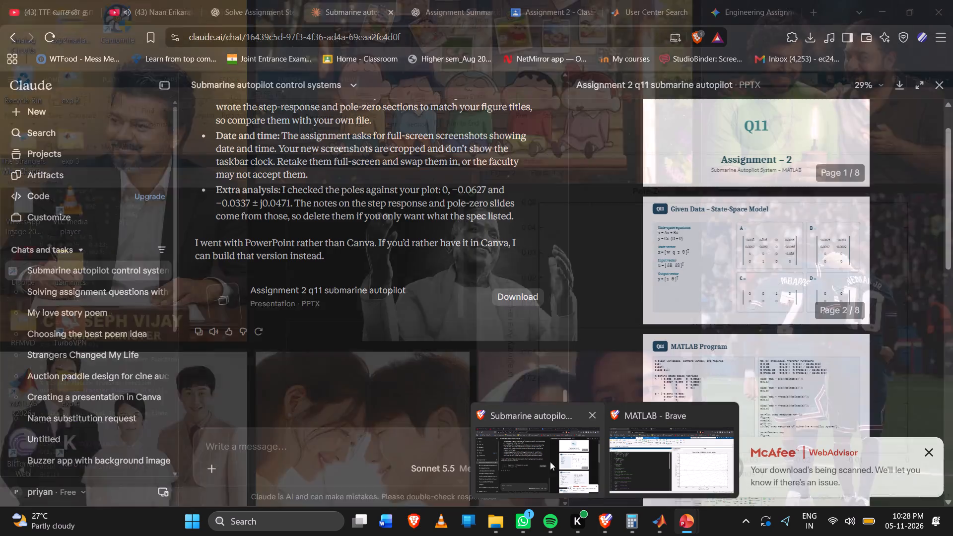
click(547, 462)
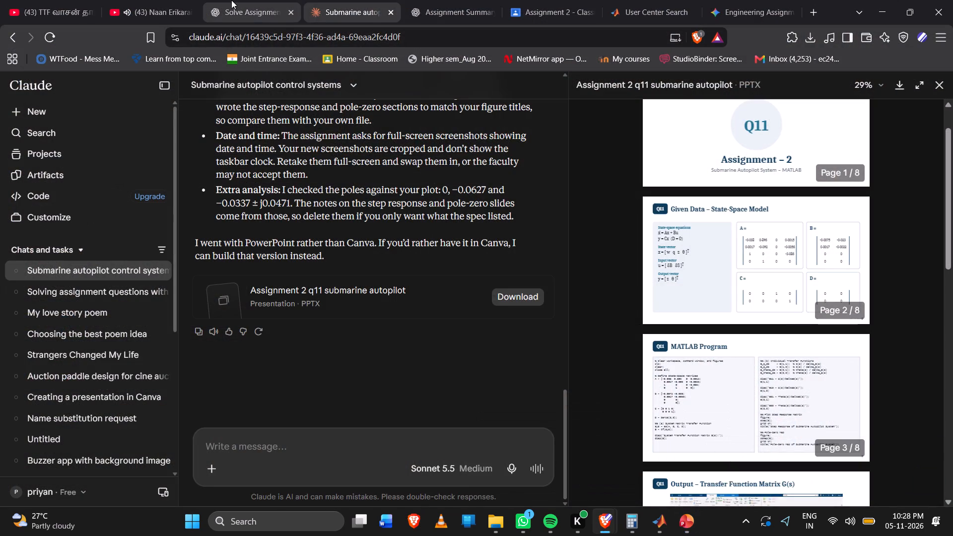
click(231, 0)
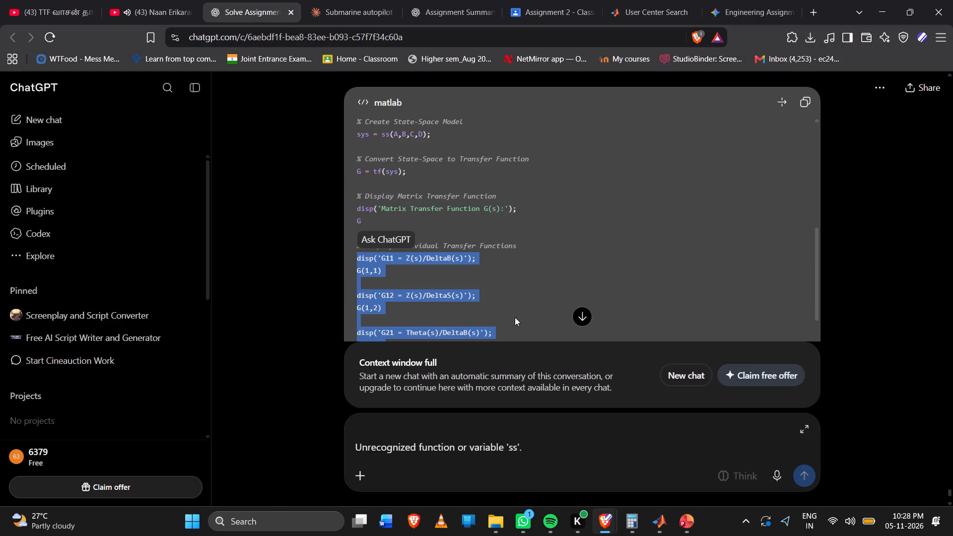
scroll(515, 317, up, 12)
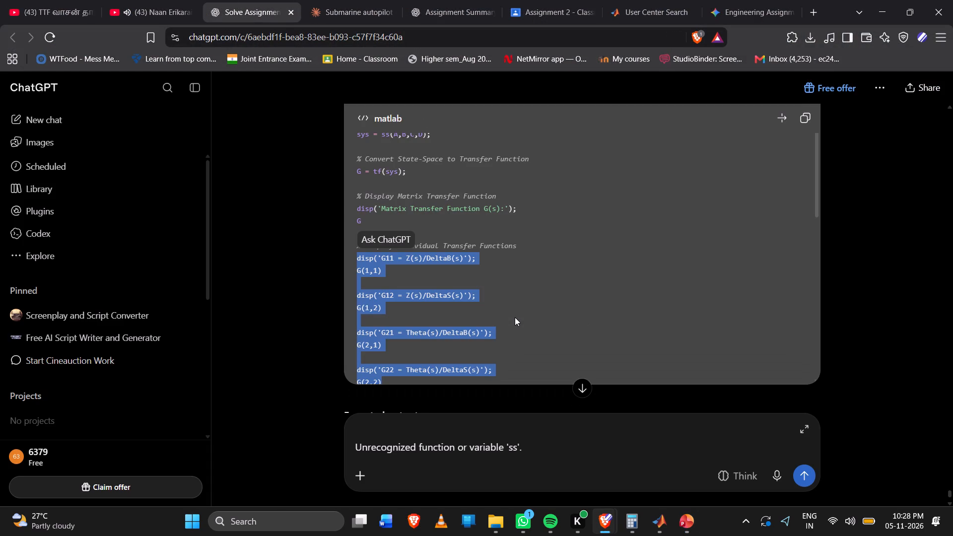
scroll(515, 317, up, 18)
scroll(515, 317, up, 3)
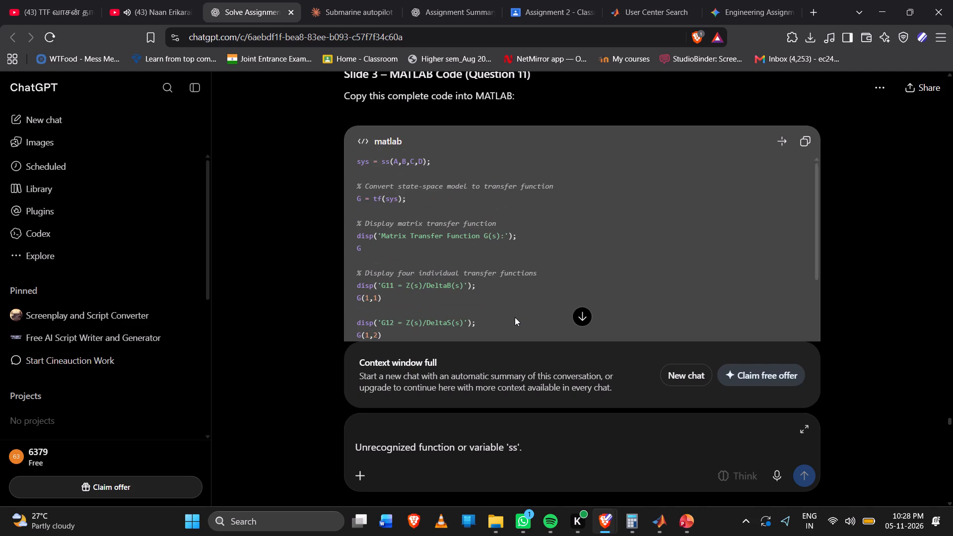
scroll(515, 317, up, 16)
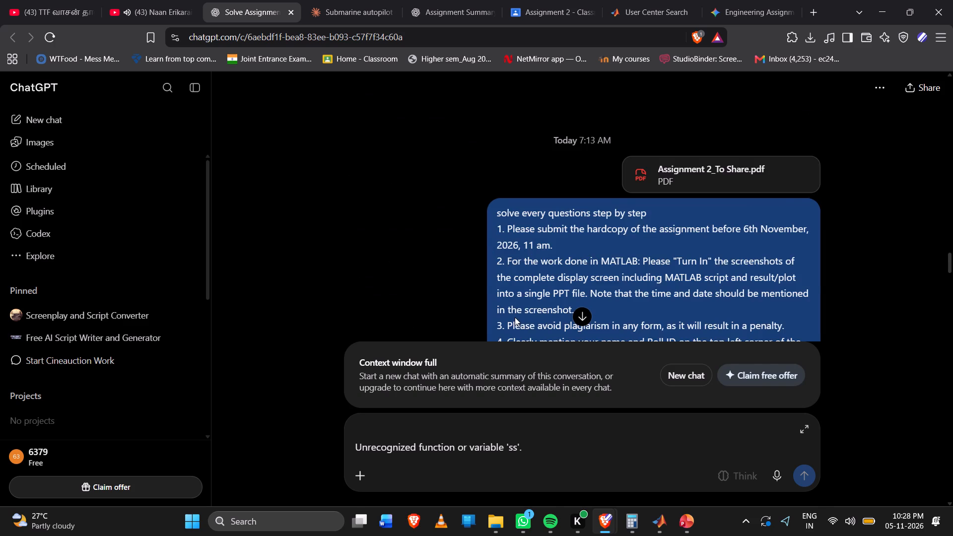
scroll(515, 317, down, 6)
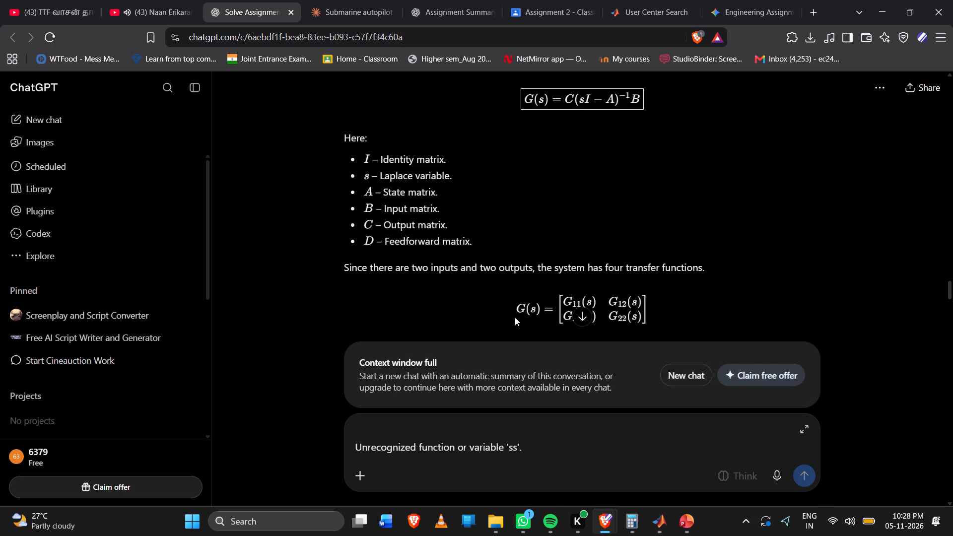
scroll(515, 317, down, 10)
click(342, 0)
scroll(334, 157, up, 4)
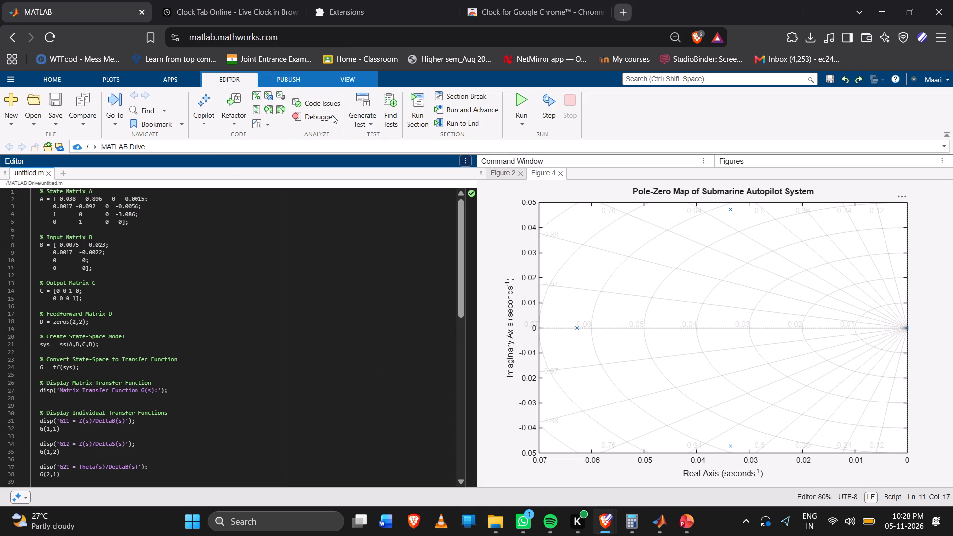
scroll(209, 201, up, 2)
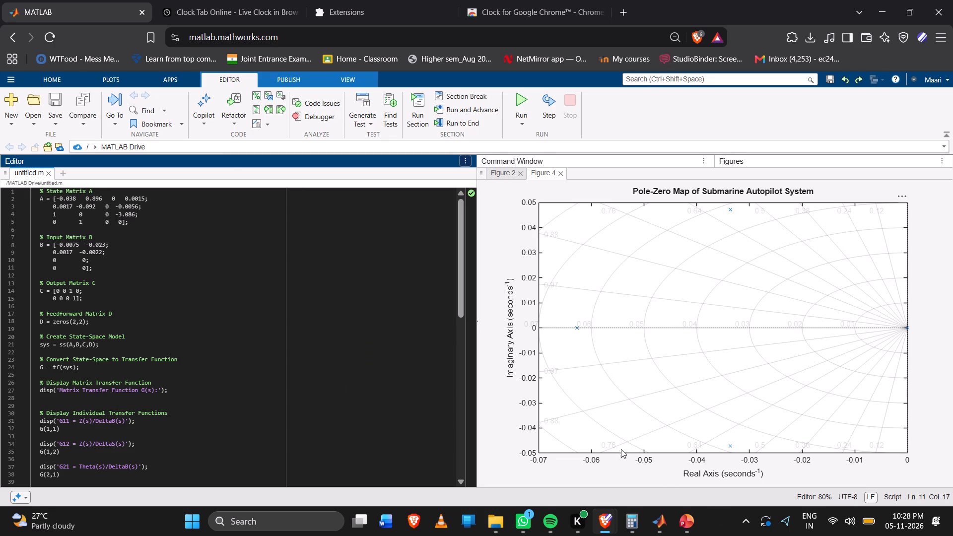
Place the Q11 presentation beside MATLAB Online and compare the Given Data slide's matrices with the untitled.m script.
click(780, 471)
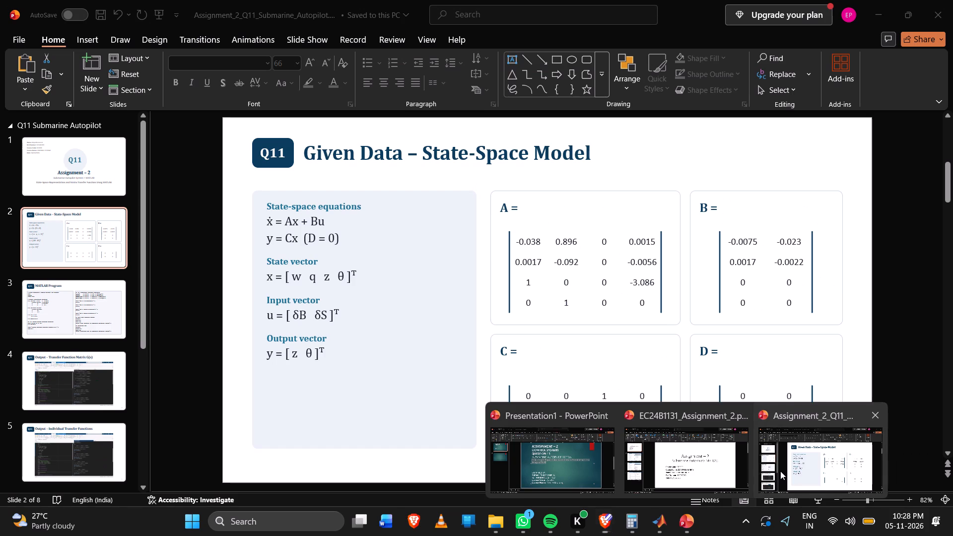
key(super+Right)
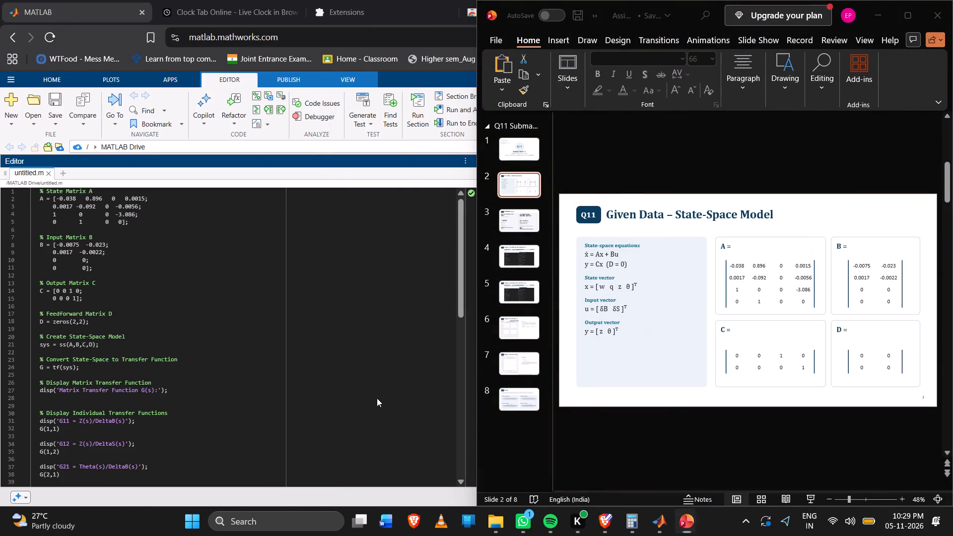
click(167, 118)
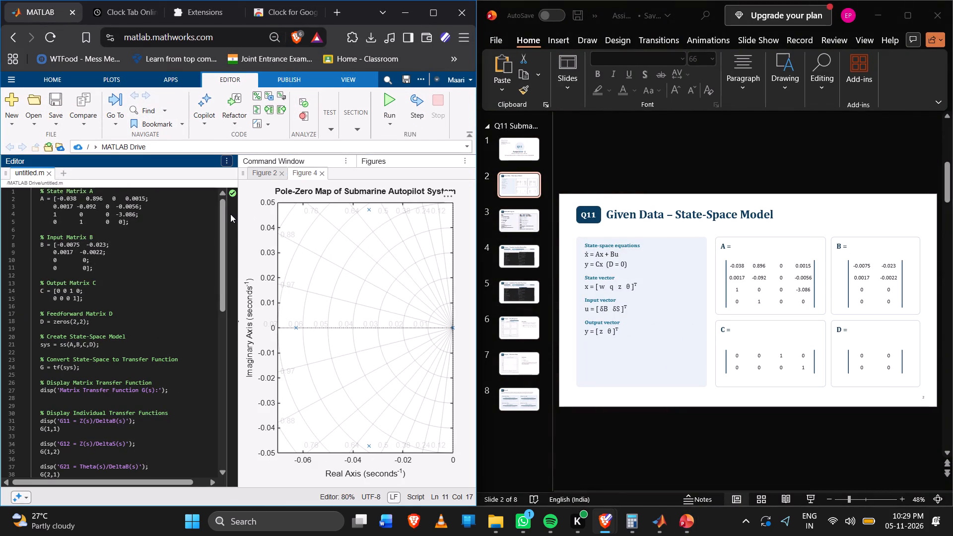
scroll(151, 237, up, 3)
scroll(132, 341, up, 3)
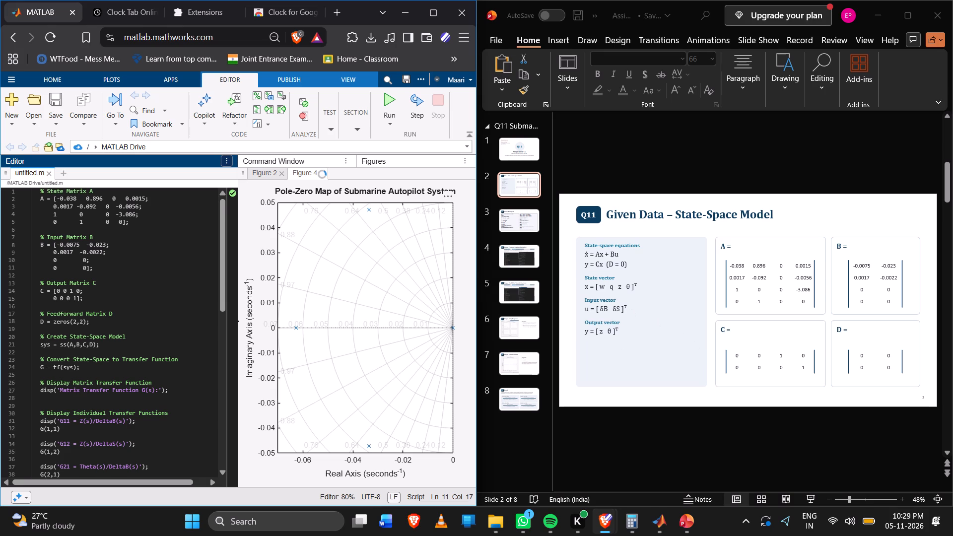
scroll(132, 341, down, 3)
scroll(132, 341, up, 7)
Open the MATLAB Program slide and examine its code alongside the untitled.m script.
click(518, 221)
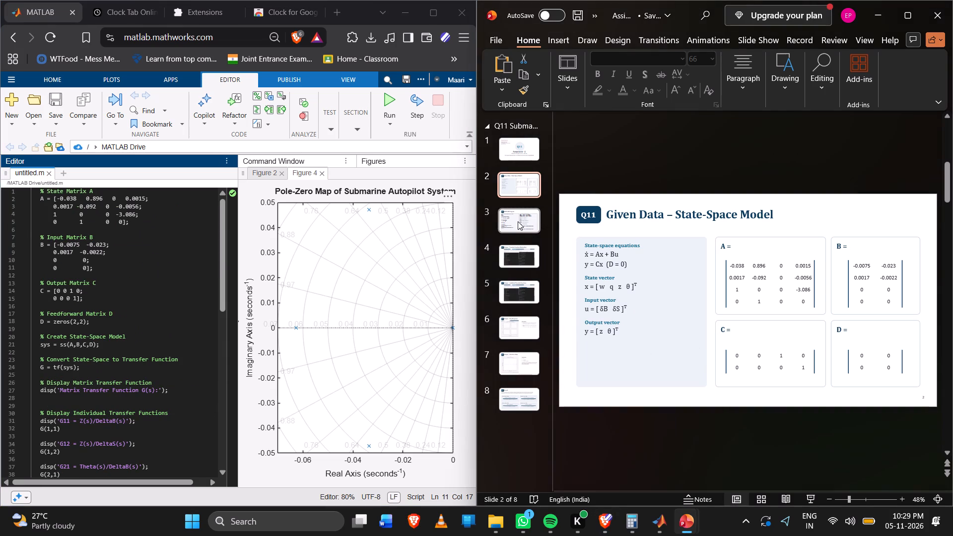
click(518, 221)
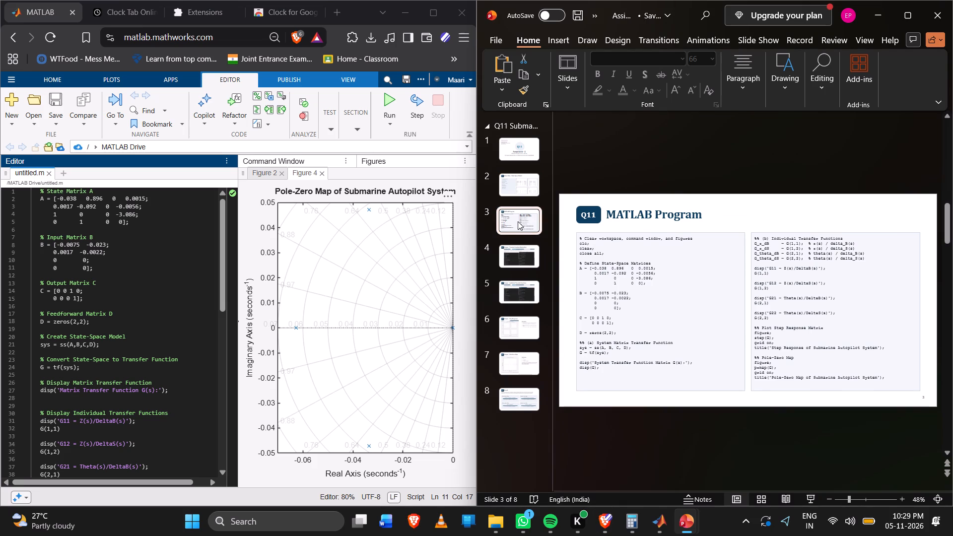
ctrl+scroll(717, 294, up, 5)
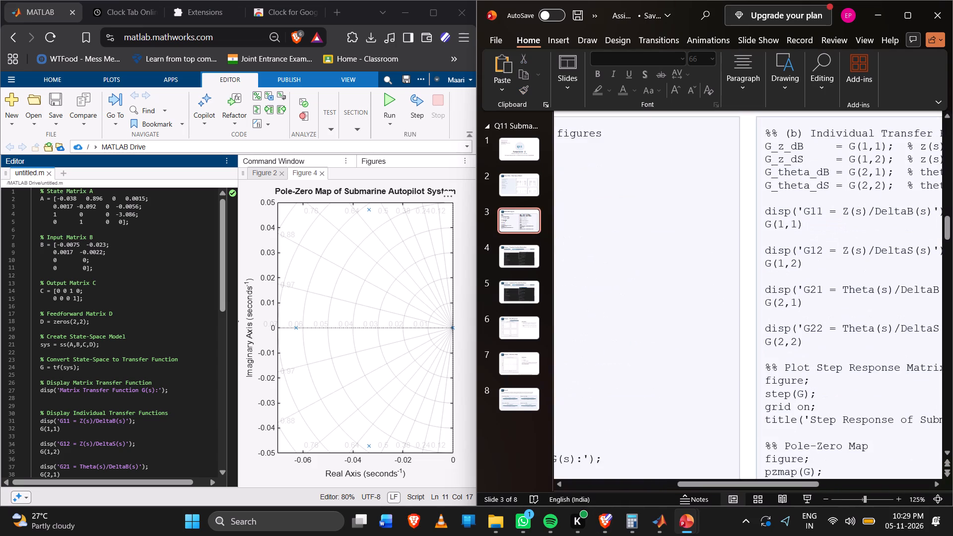
ctrl+scroll(717, 294, down, 7)
ctrl+scroll(717, 294, up, 5)
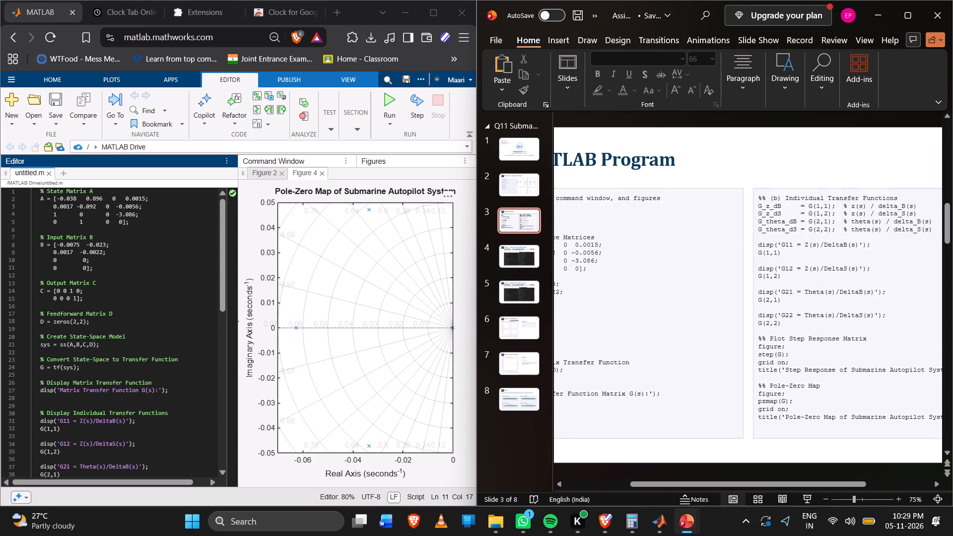
ctrl+scroll(717, 294, down, 2)
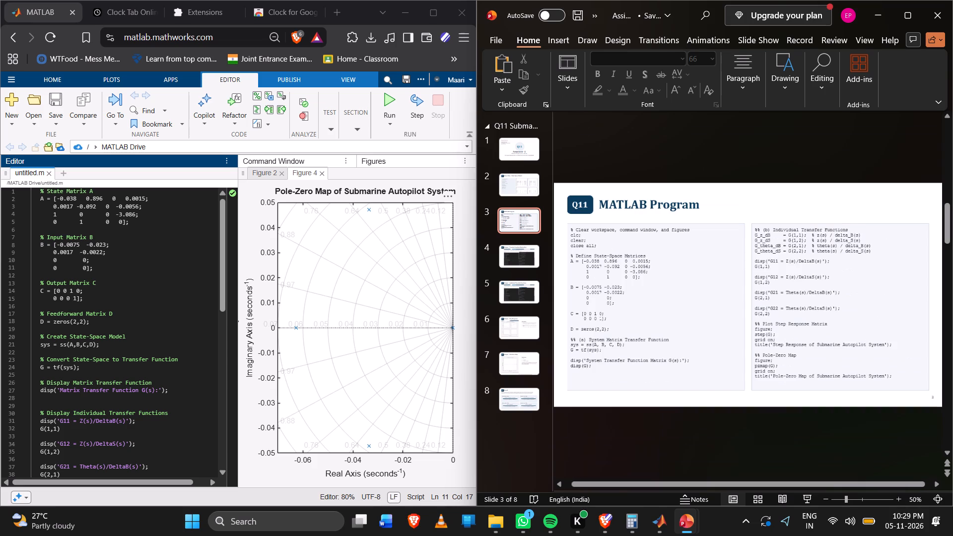
Look through the four output slides, from the Transfer Function Matrix G(s) slide to the Pole-Zero Map slide.
click(526, 257)
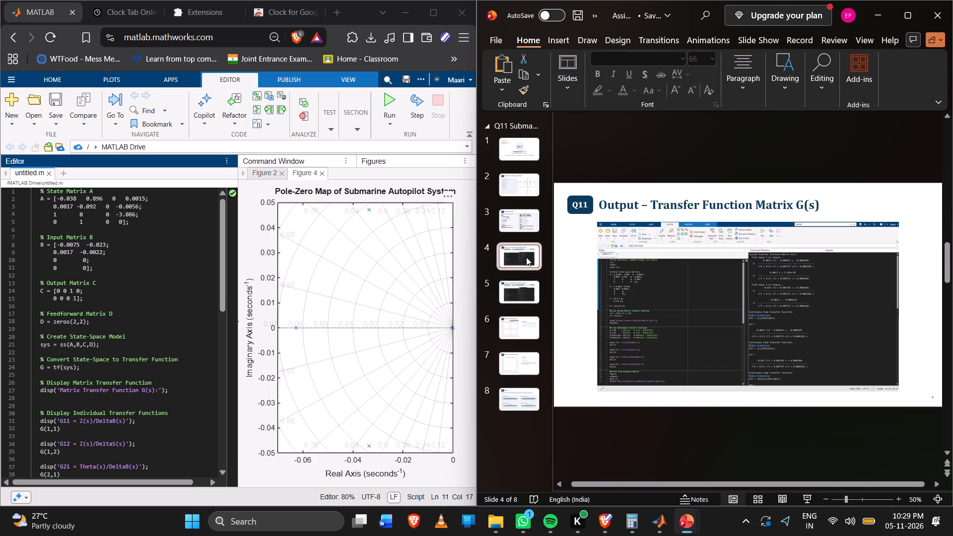
click(522, 299)
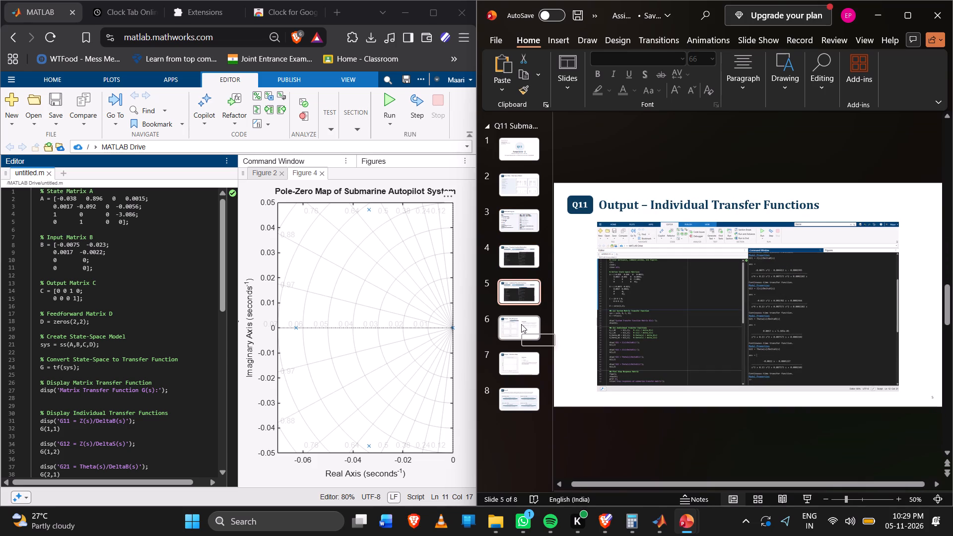
click(521, 324)
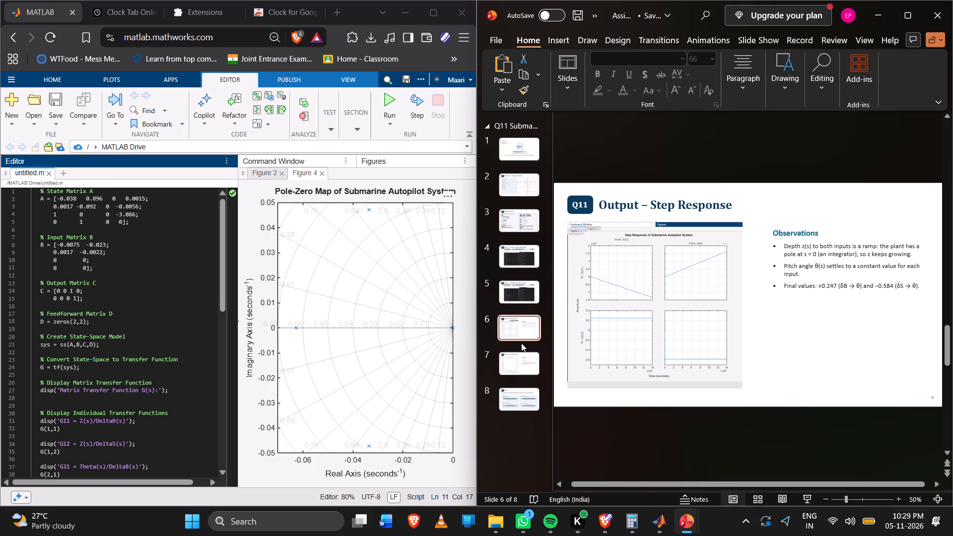
click(521, 343)
click(521, 358)
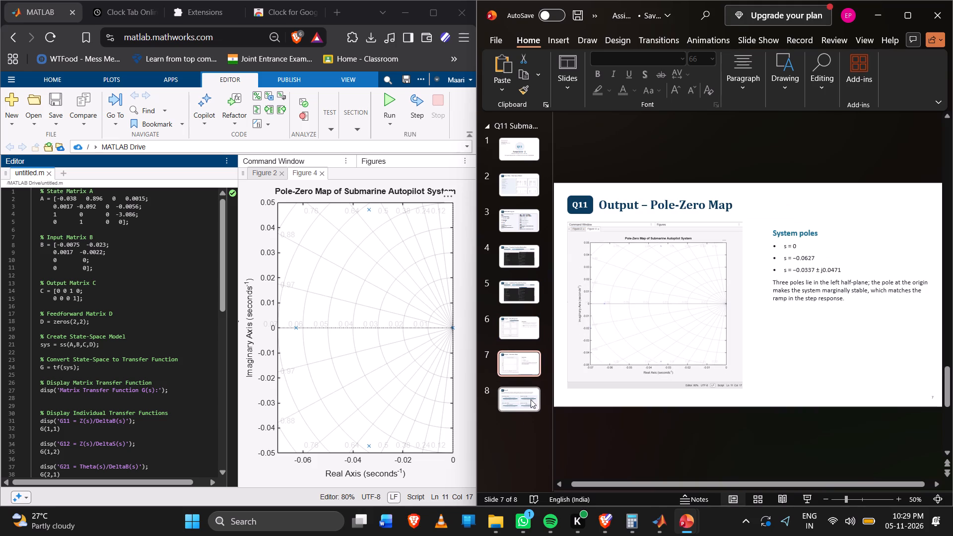
Open the Result slide and check it against the step response figure and the Command Window transfer functions in MATLAB Online.
click(531, 400)
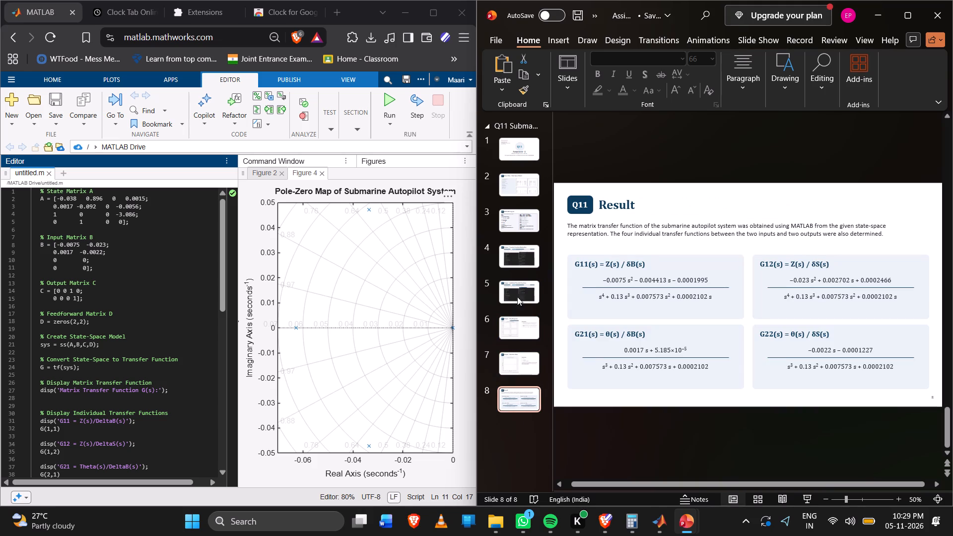
click(265, 171)
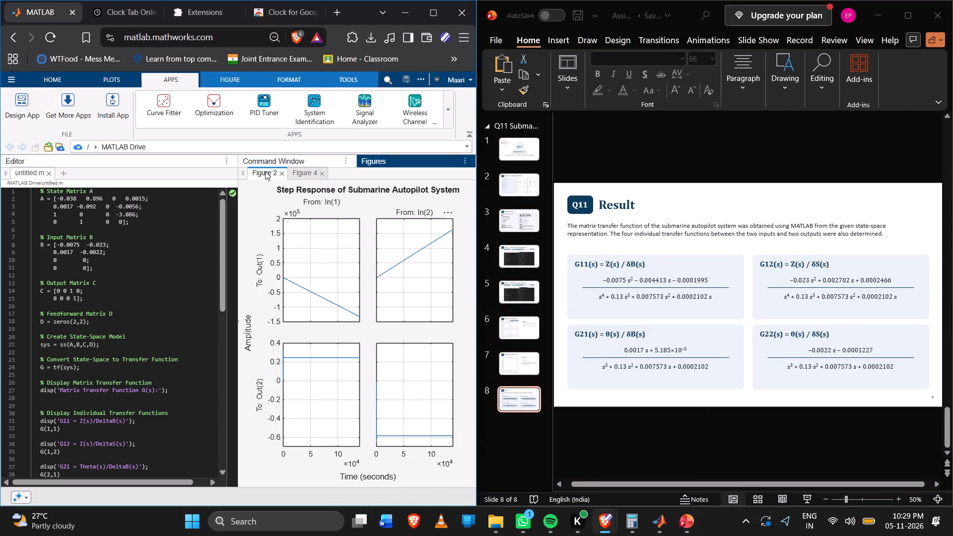
click(291, 162)
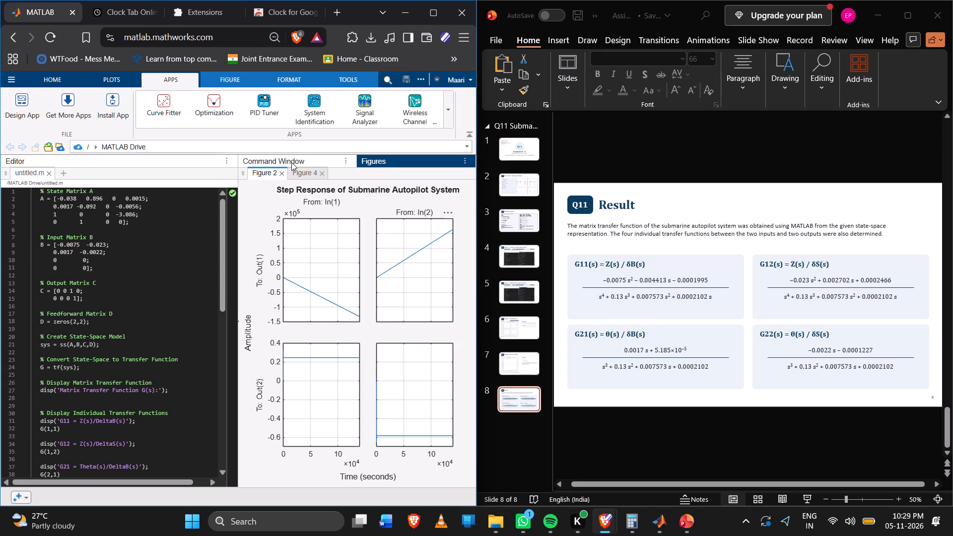
click(294, 160)
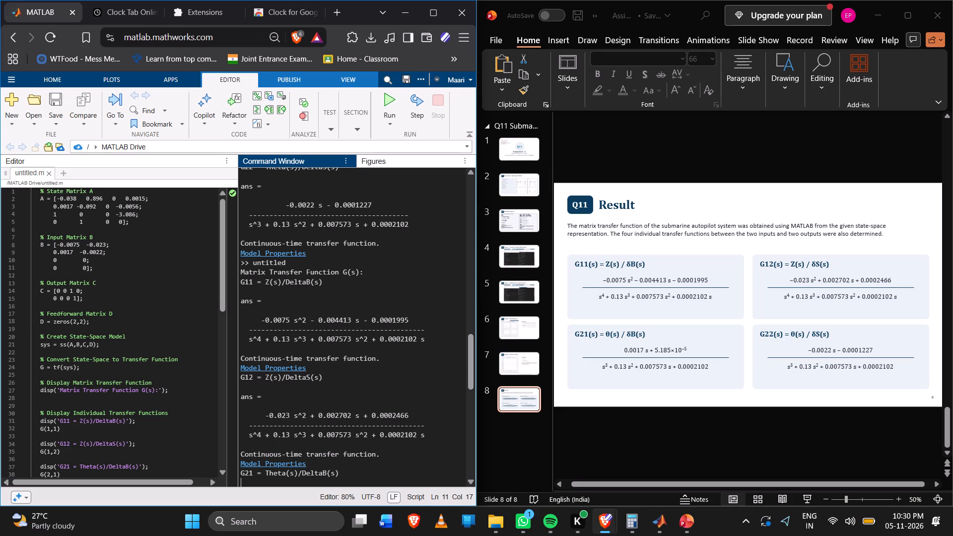
Maximise the presentation and move the title slide's Assignment – 2 heading and both lines beneath it slightly down, clear of the Q11 circle.
click(914, 23)
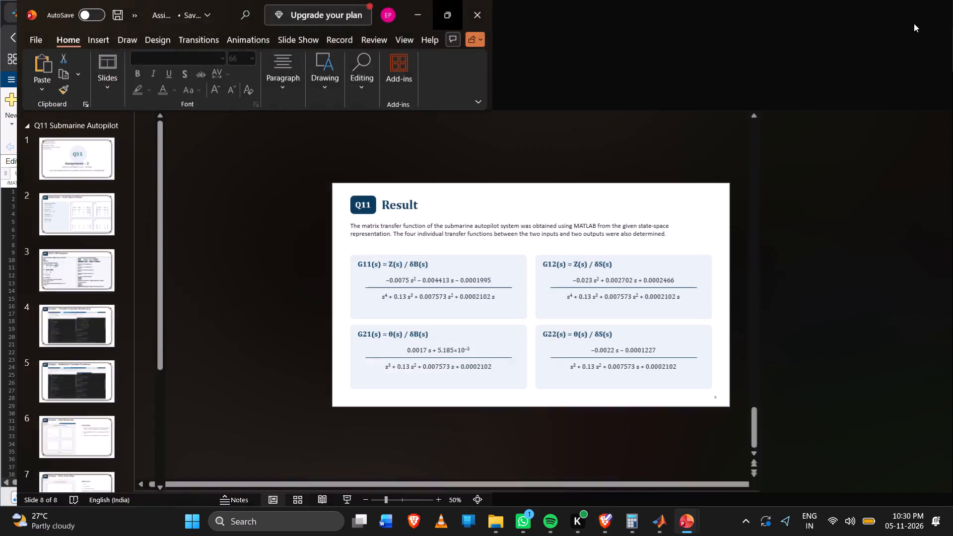
click(42, 174)
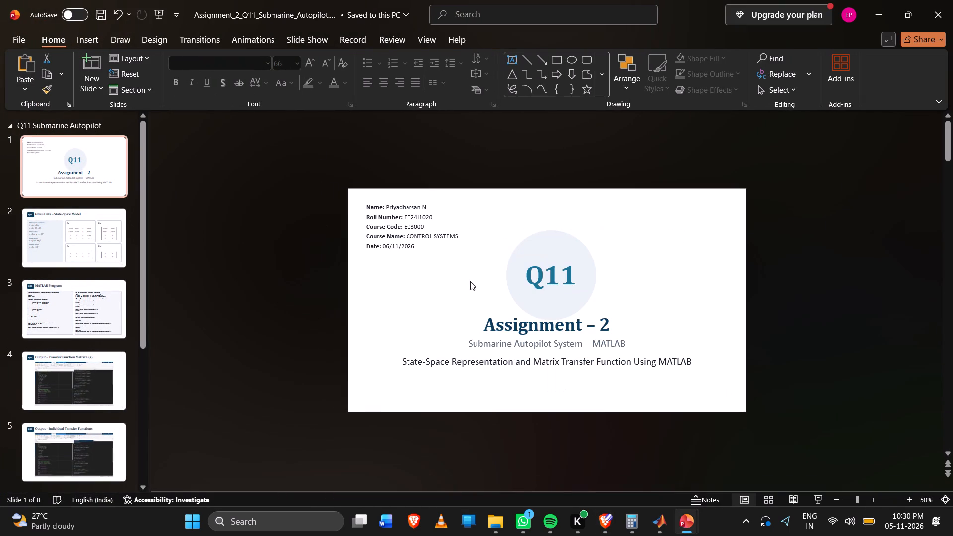
click(546, 299)
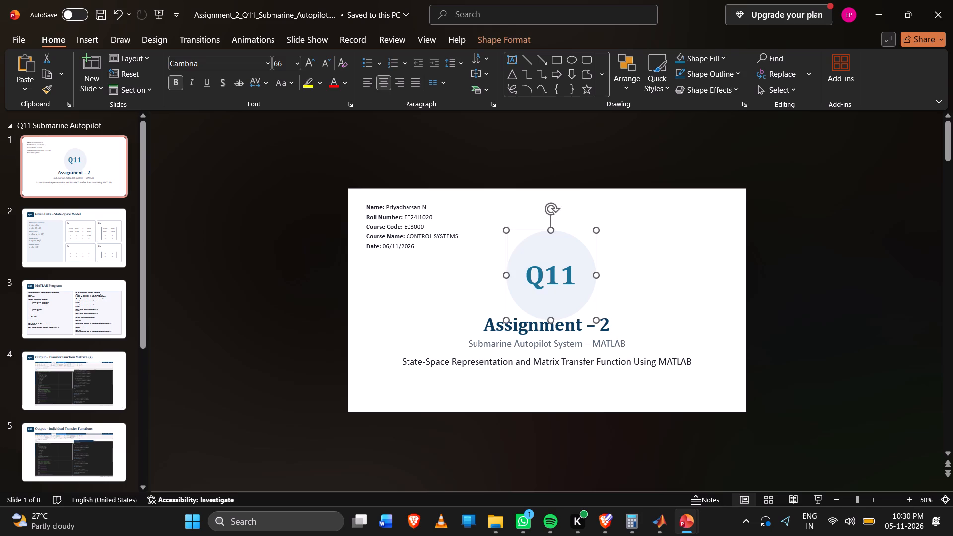
click(568, 367)
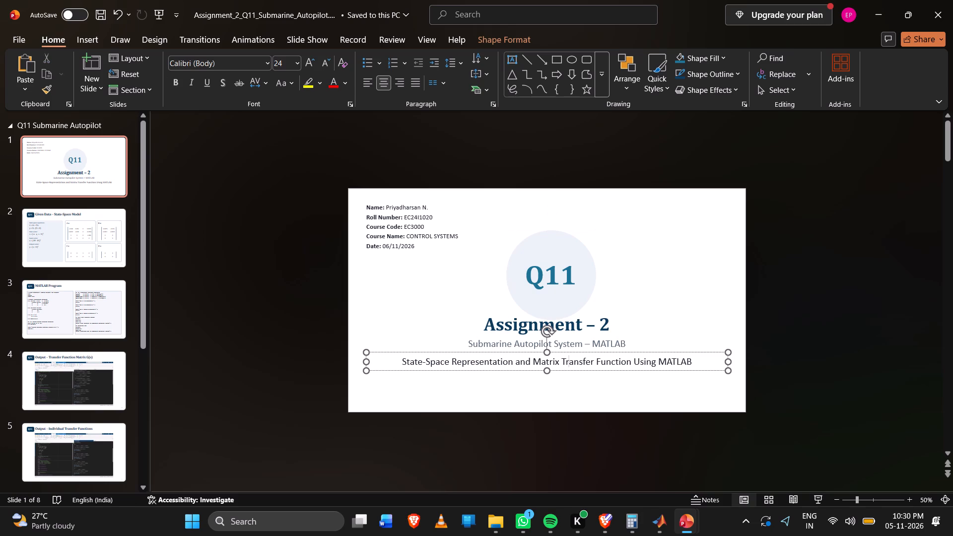
drag(597, 371, 598, 381)
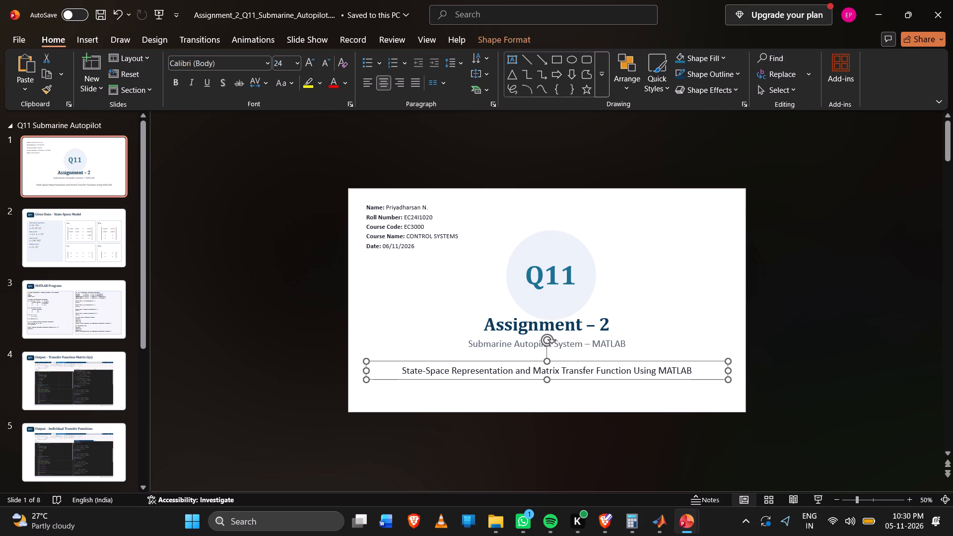
click(604, 344)
drag(610, 351, 610, 353)
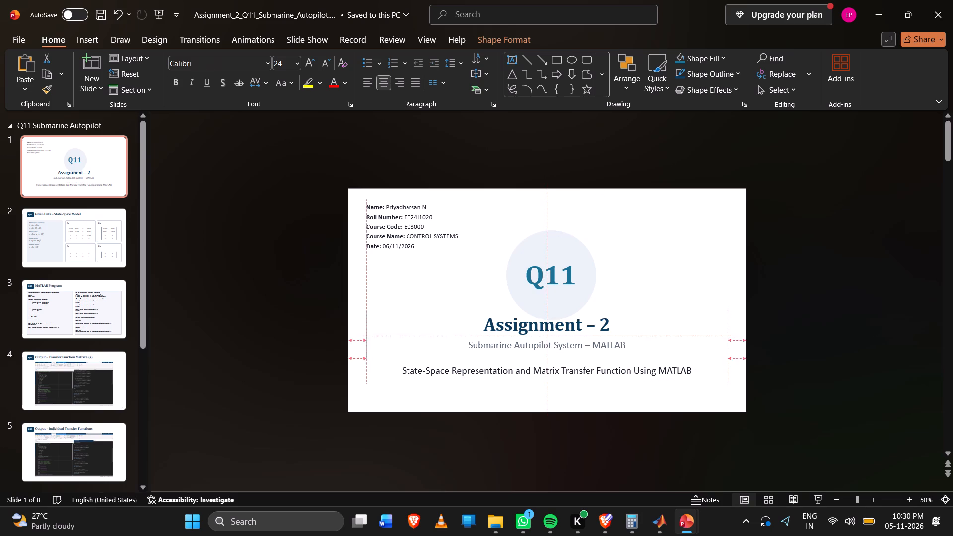
drag(610, 353, 611, 360)
click(600, 330)
drag(618, 335, 619, 343)
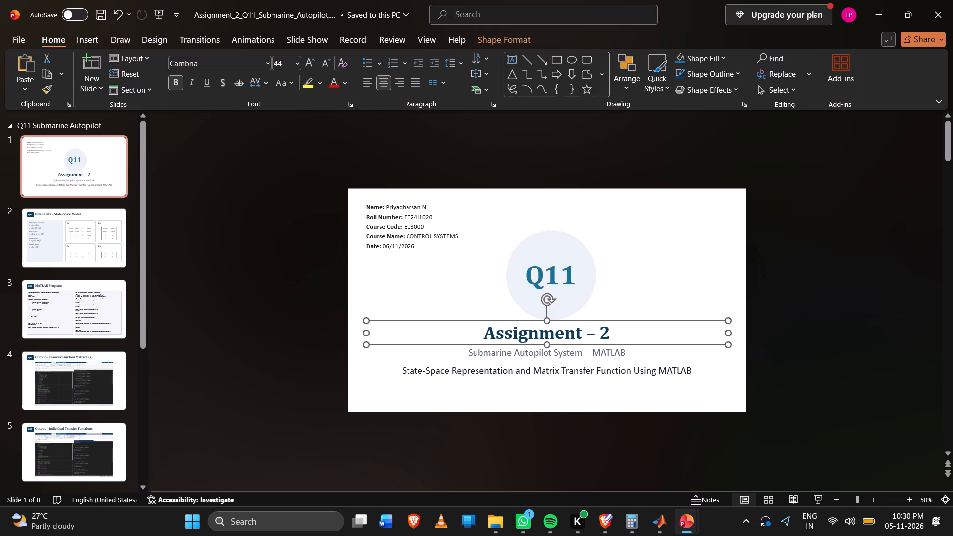
click(657, 312)
click(821, 357)
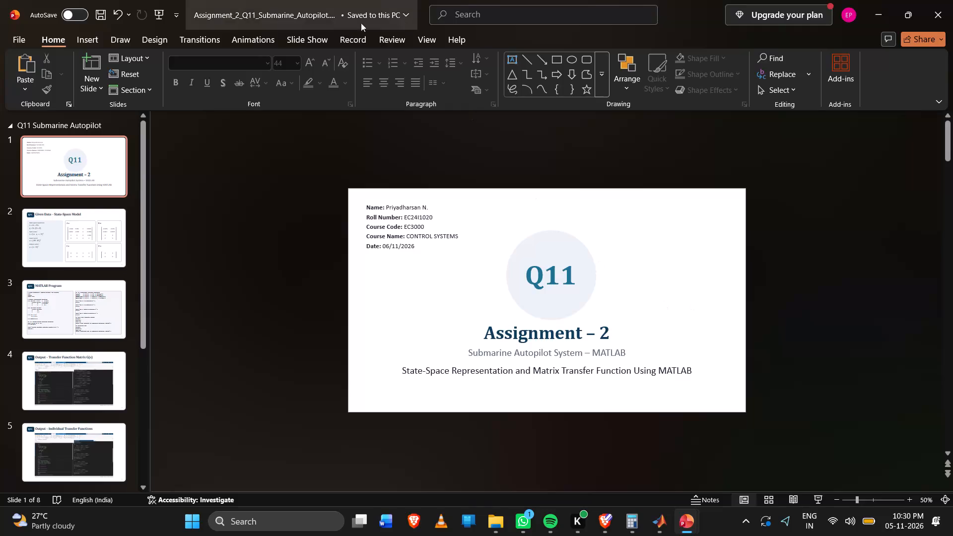
Play the slide show from the title slide through to the Result slide to review all the slides, then exit it.
click(151, 21)
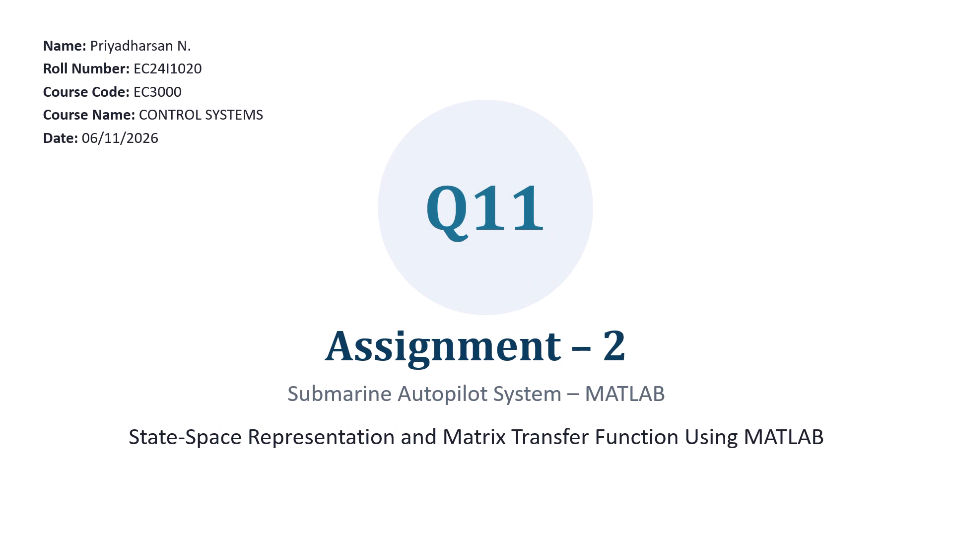
key(Right)
key(Right)
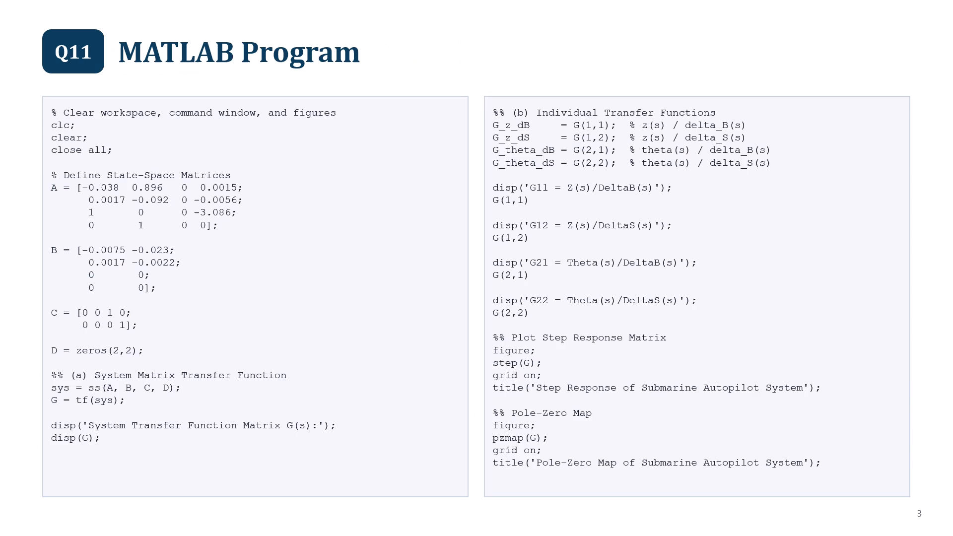
key(Right)
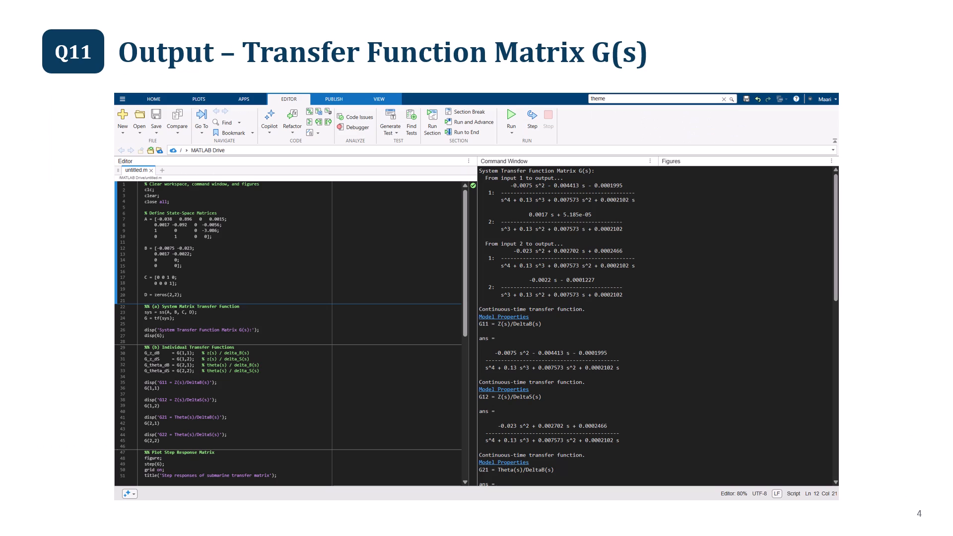
key(Right)
key(Right)
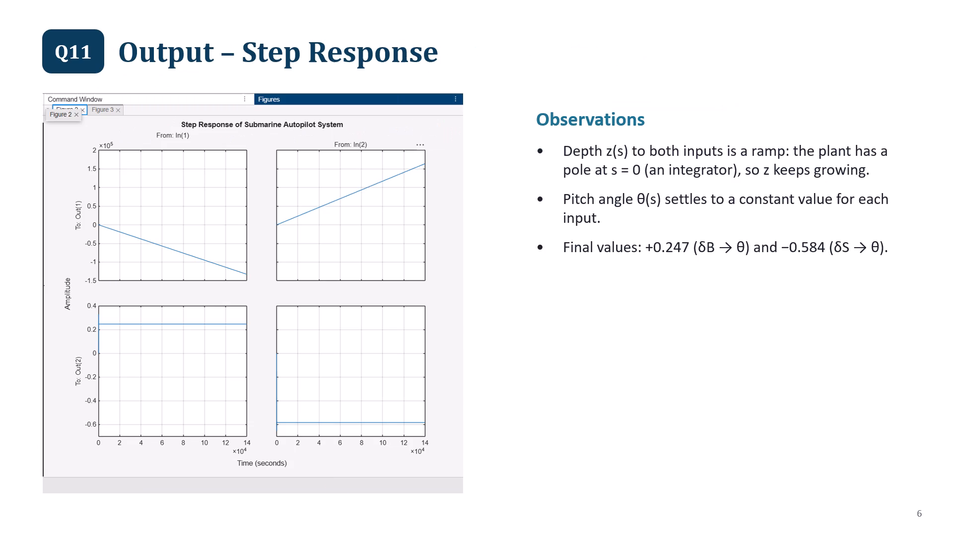
key(Right)
key(Right)
key(Right)
key(Left)
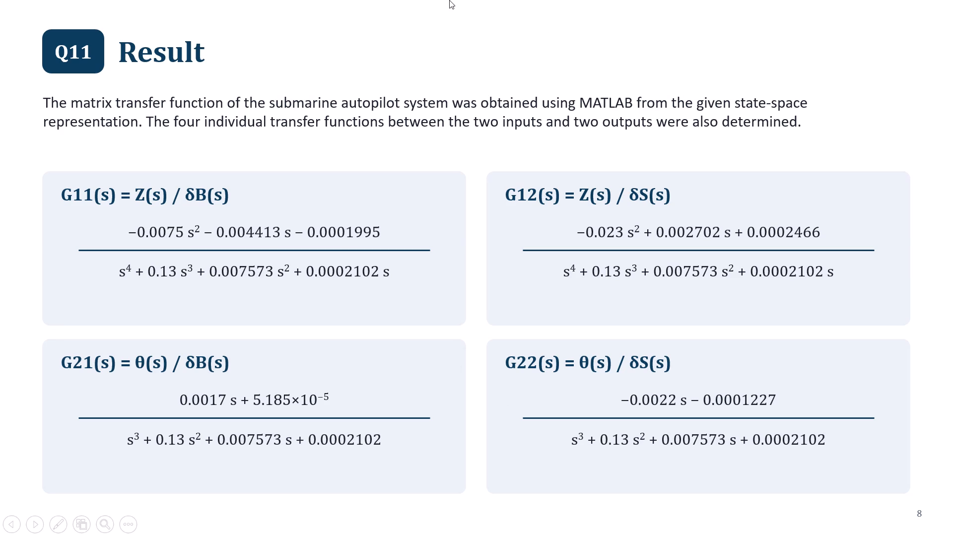
key(Escape)
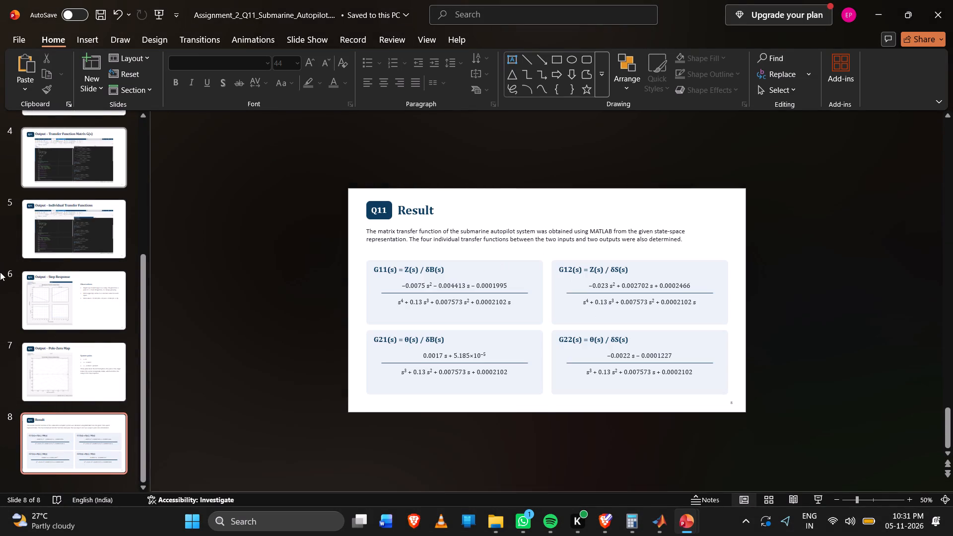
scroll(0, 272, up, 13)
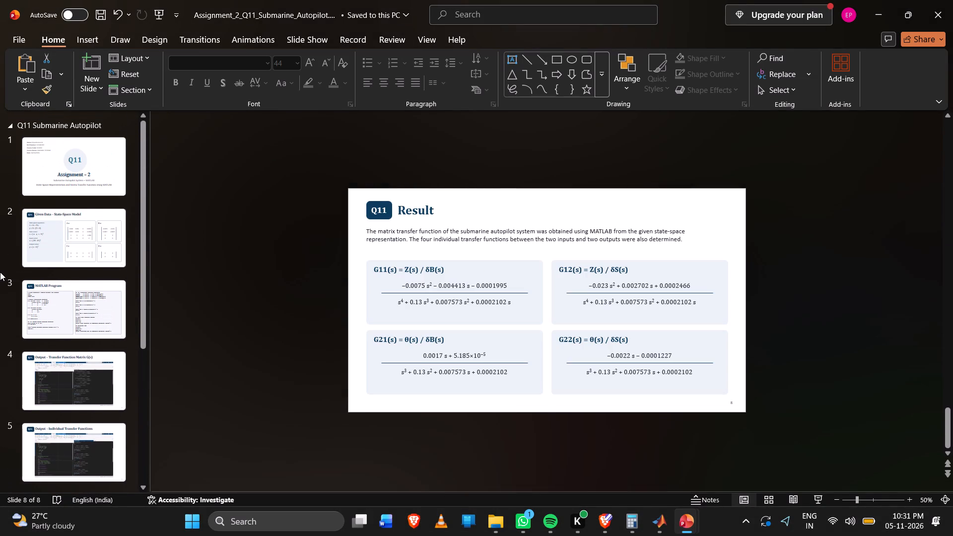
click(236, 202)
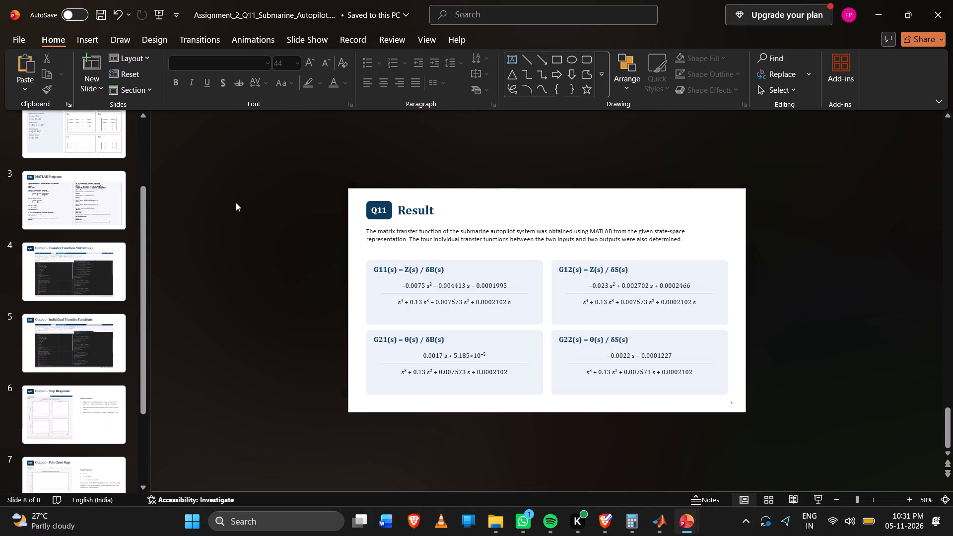
Return to the title slide and save the presentation.
scroll(236, 202, up, 9)
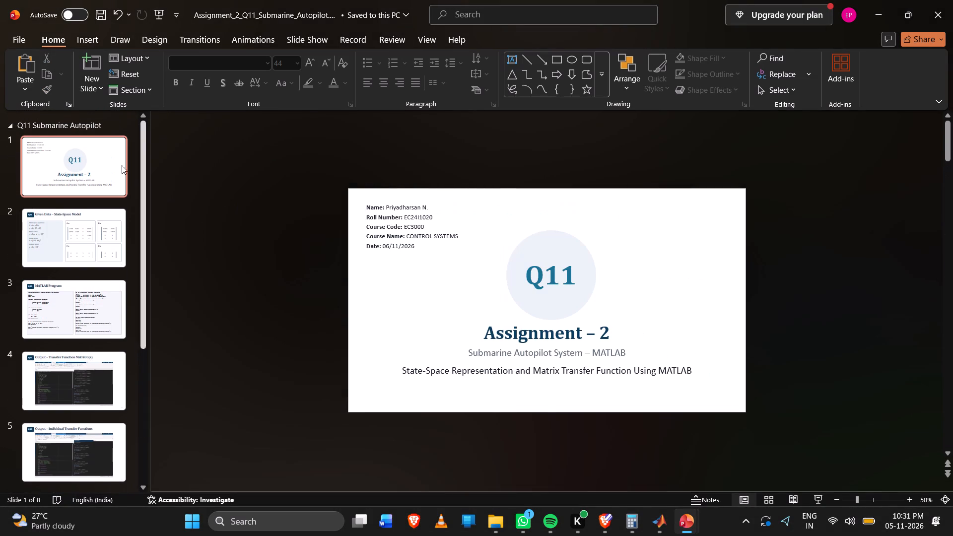
key(ctrl+s)
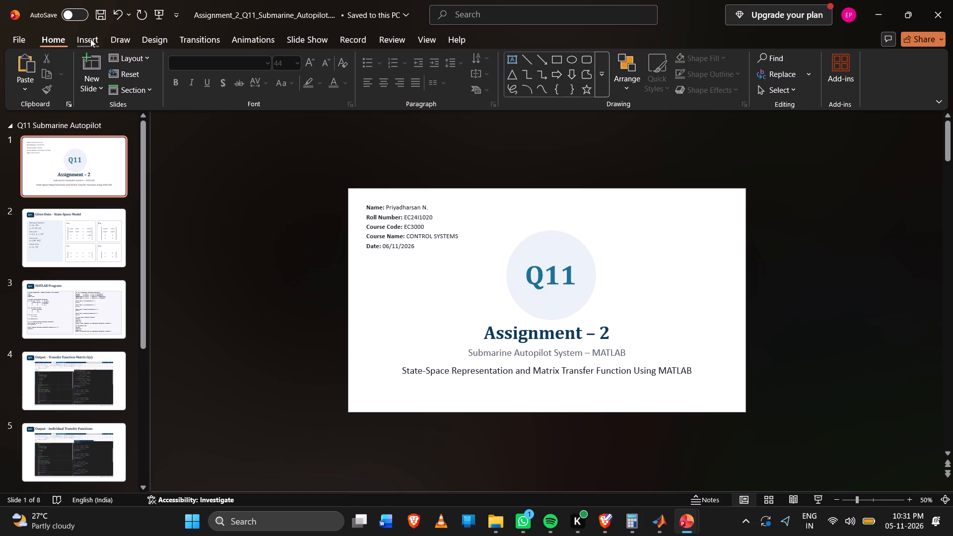
click(101, 16)
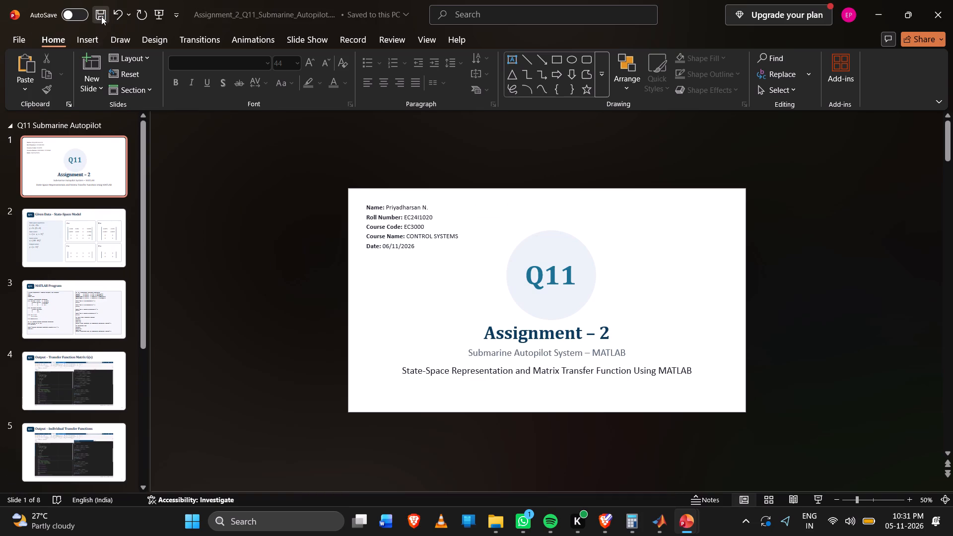
Upload a copy of the Assignment_2_Q11_Submarine_Autopilot presentation to the personal OneDrive and dismiss the version history tip.
click(323, 0)
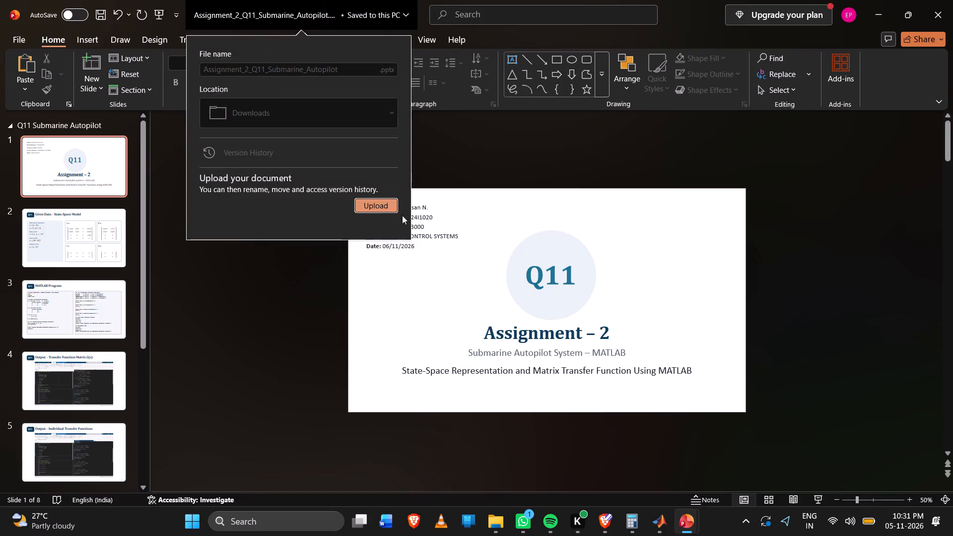
click(288, 156)
click(330, 119)
click(382, 69)
click(377, 204)
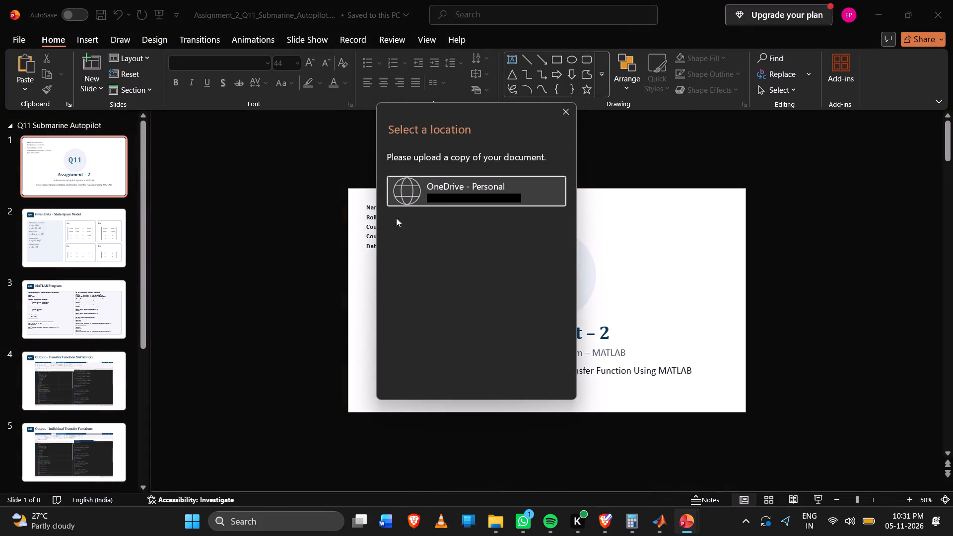
click(458, 191)
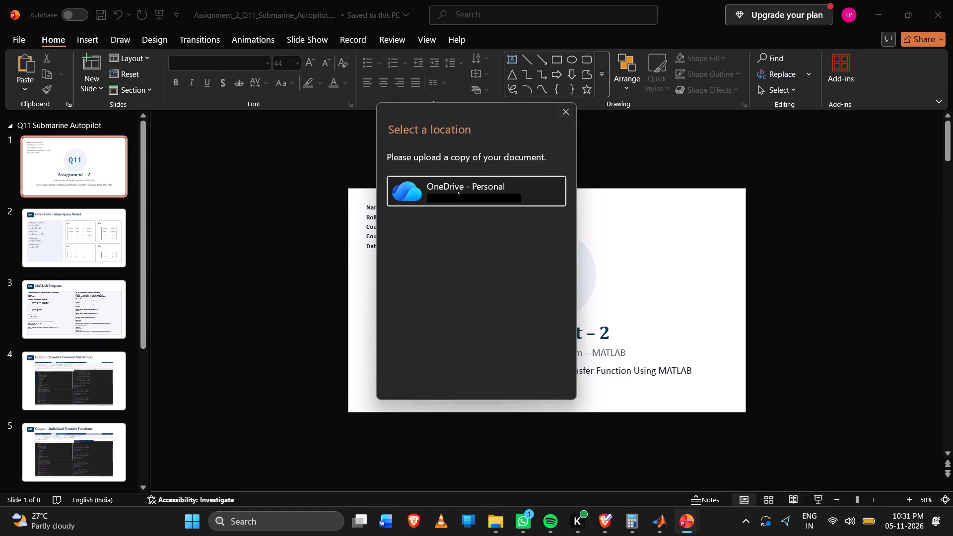
click(458, 191)
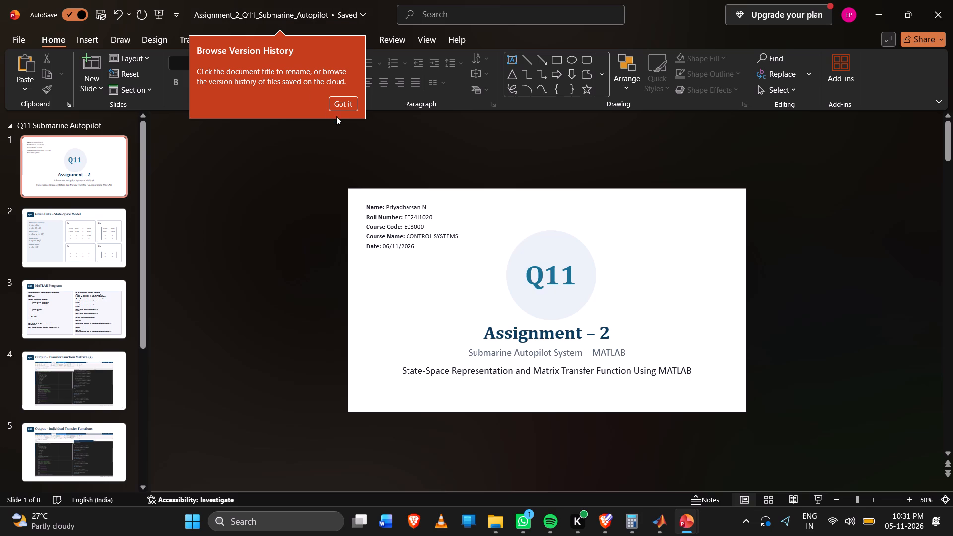
click(342, 102)
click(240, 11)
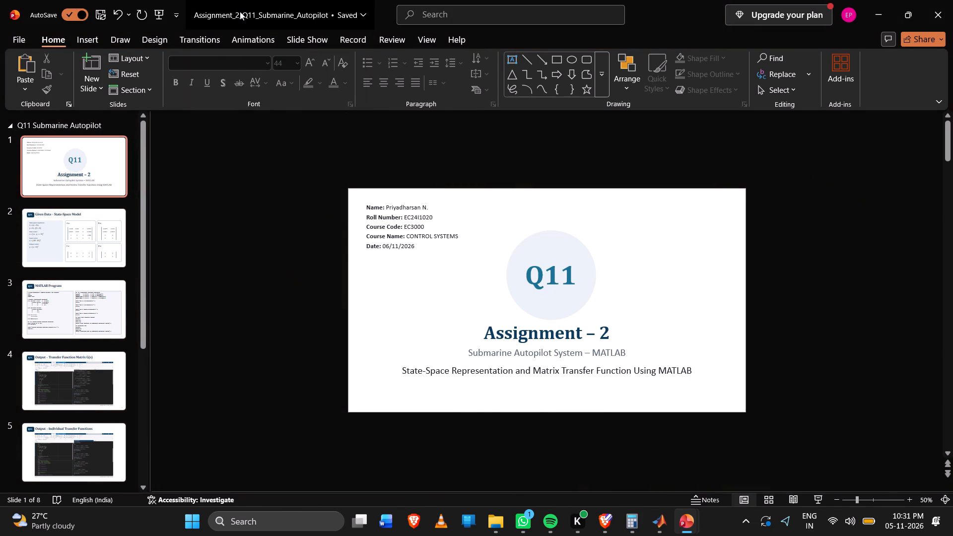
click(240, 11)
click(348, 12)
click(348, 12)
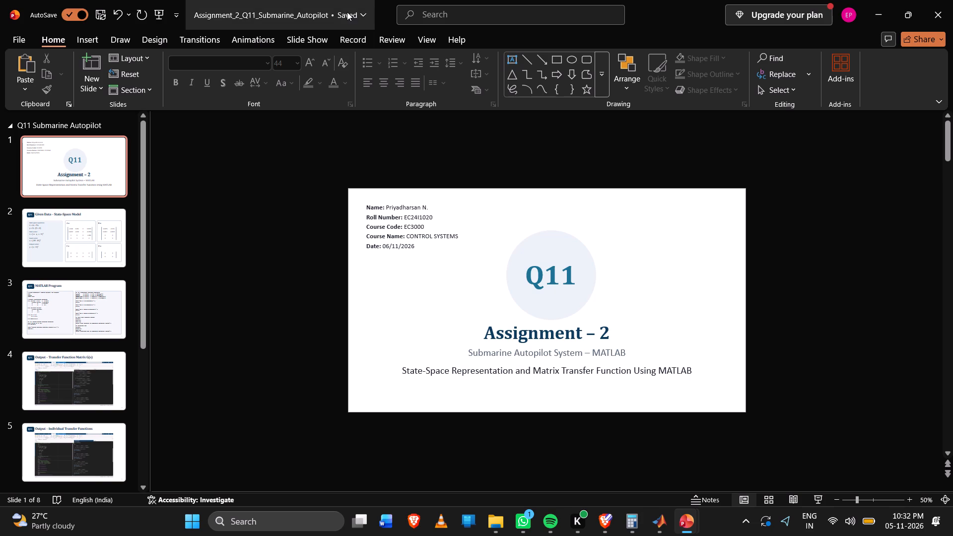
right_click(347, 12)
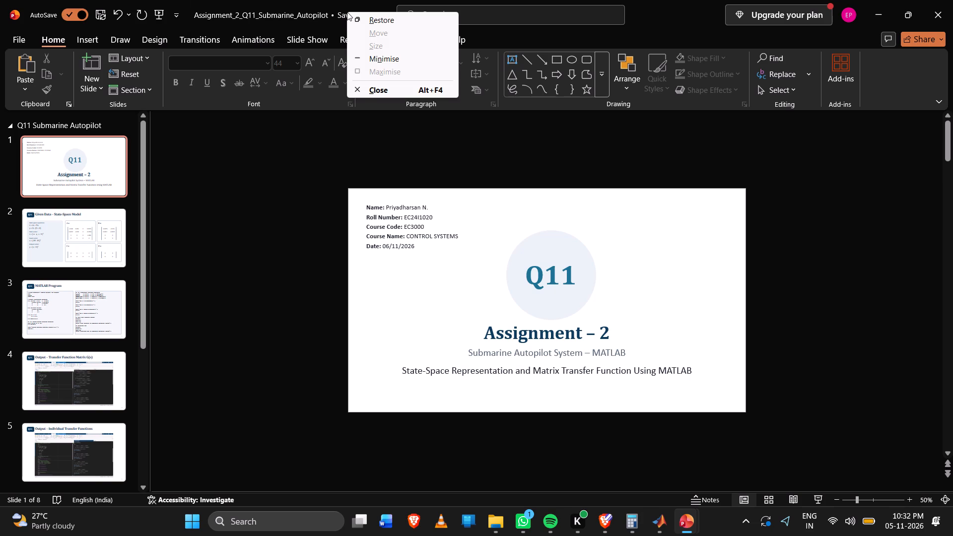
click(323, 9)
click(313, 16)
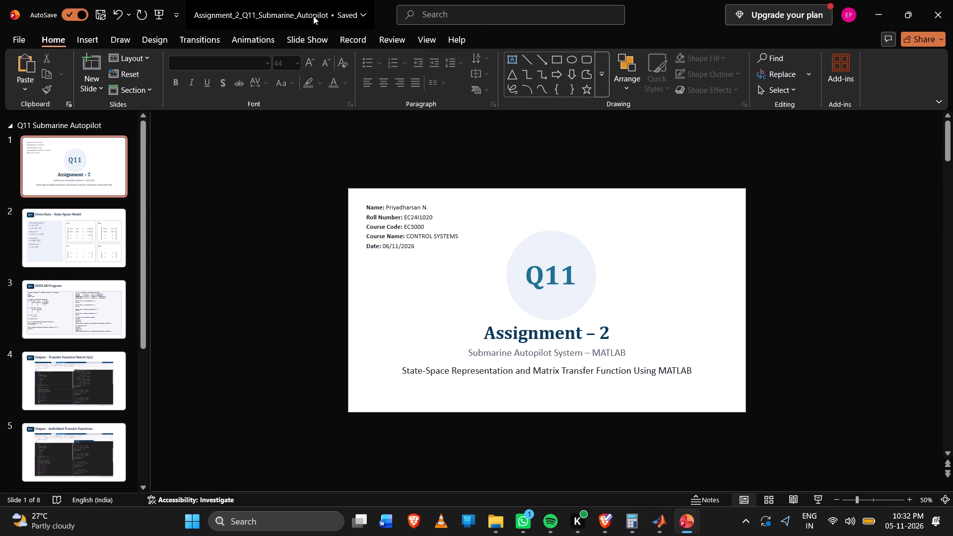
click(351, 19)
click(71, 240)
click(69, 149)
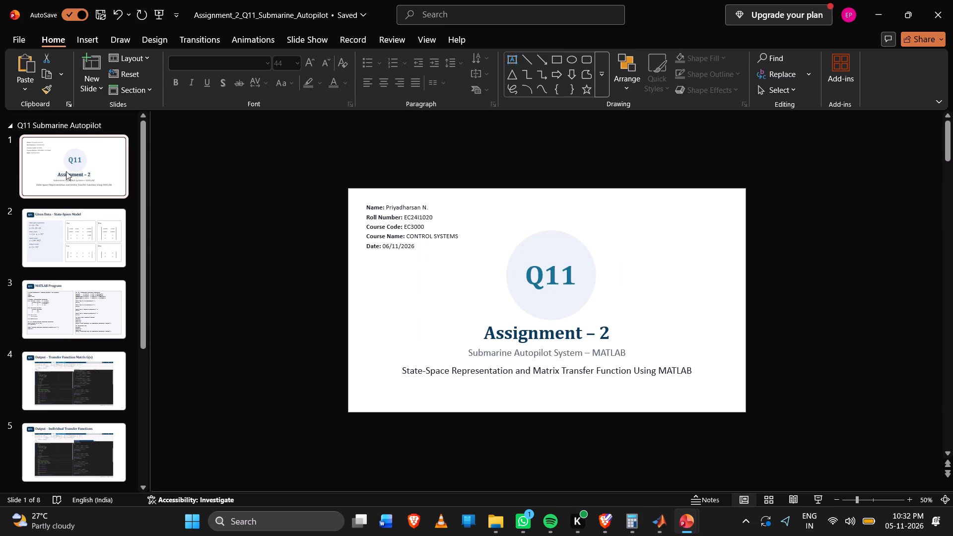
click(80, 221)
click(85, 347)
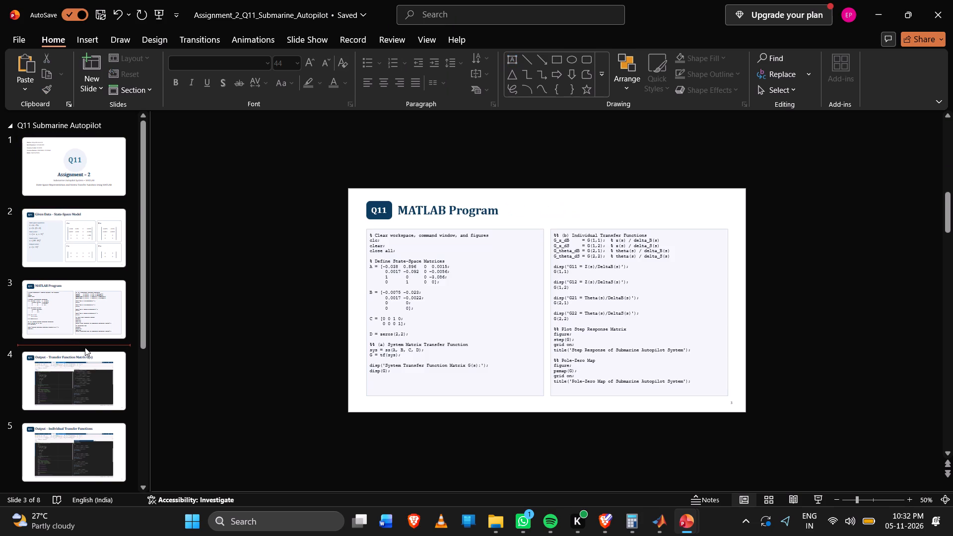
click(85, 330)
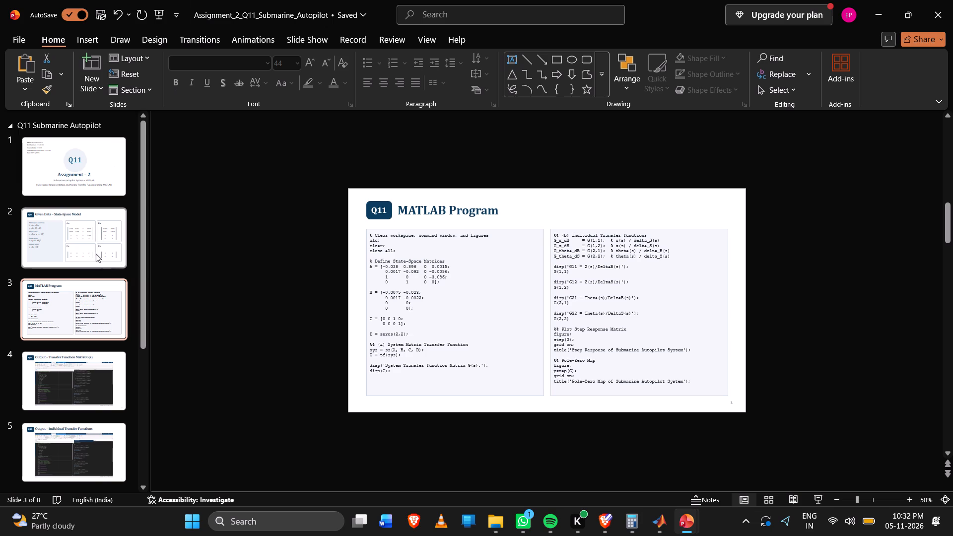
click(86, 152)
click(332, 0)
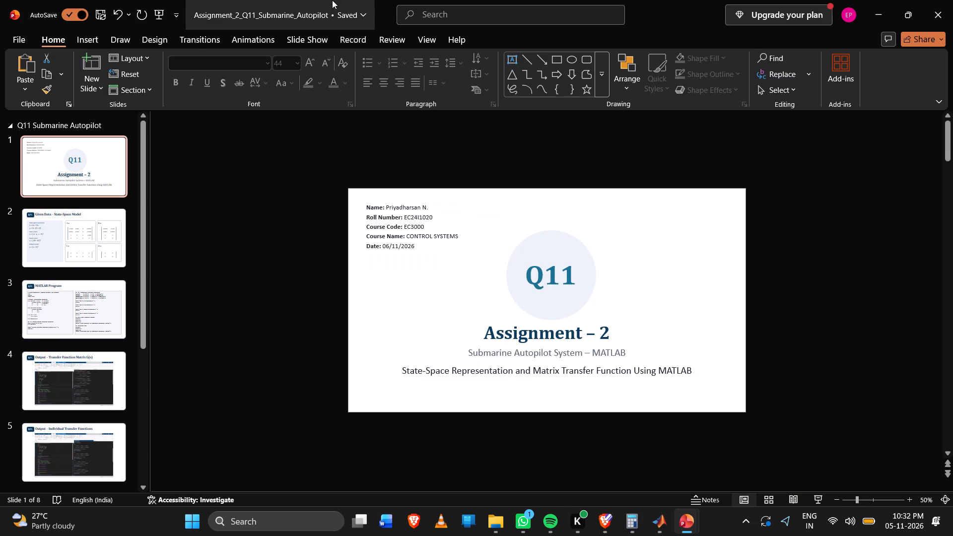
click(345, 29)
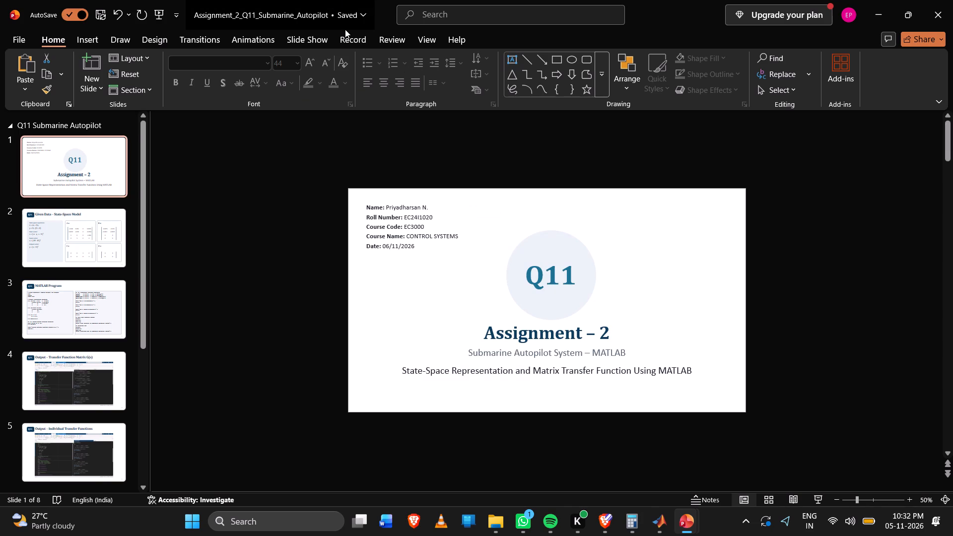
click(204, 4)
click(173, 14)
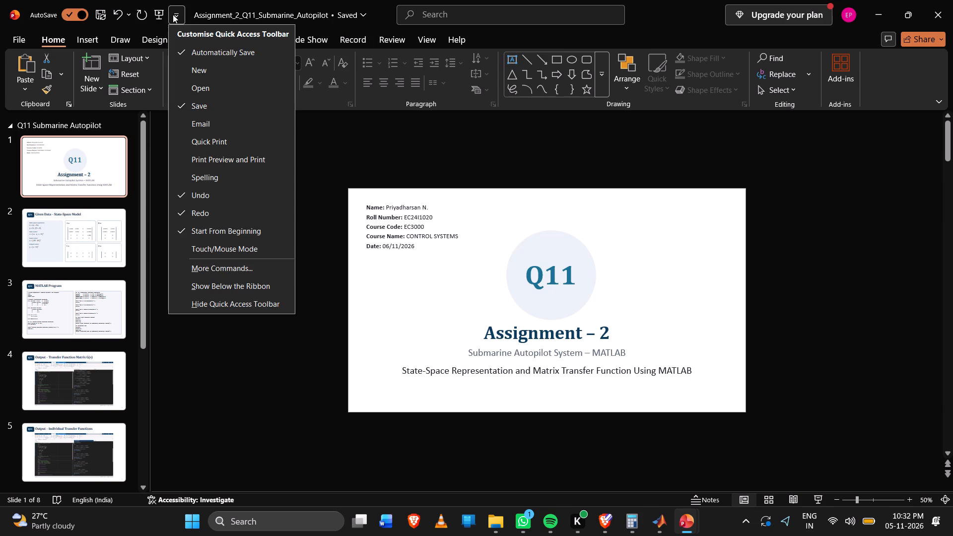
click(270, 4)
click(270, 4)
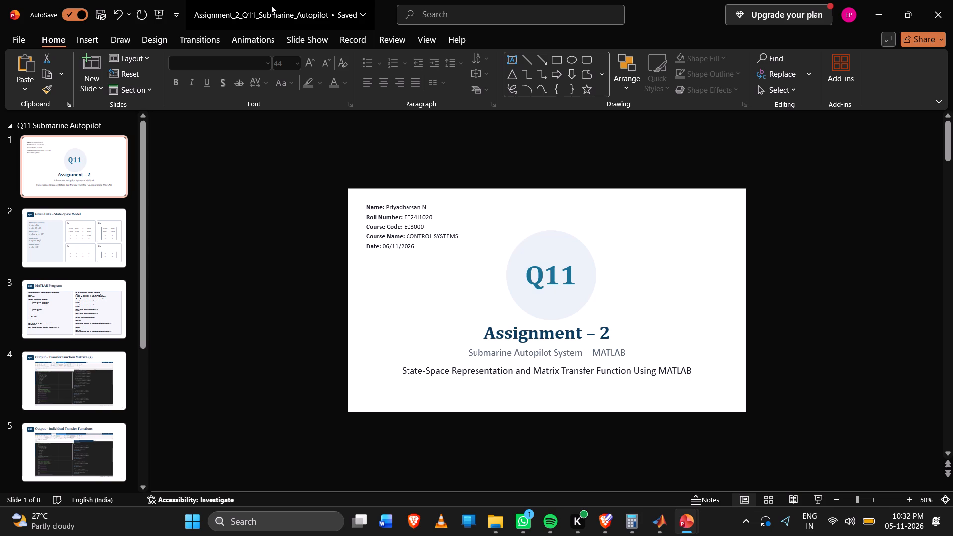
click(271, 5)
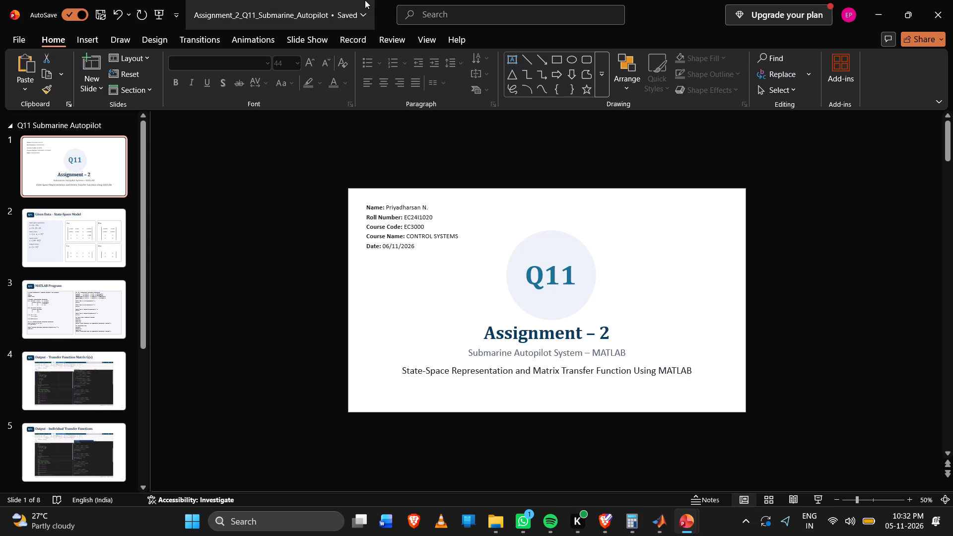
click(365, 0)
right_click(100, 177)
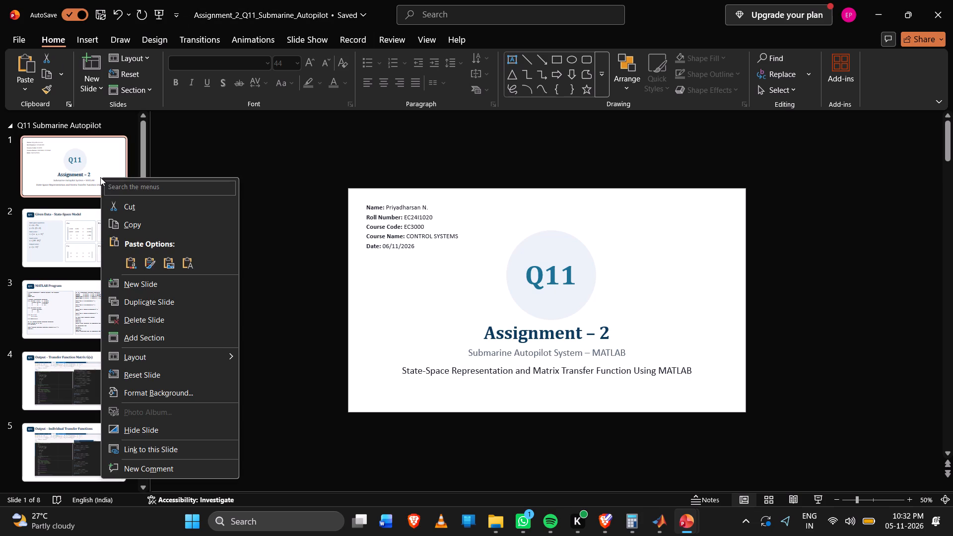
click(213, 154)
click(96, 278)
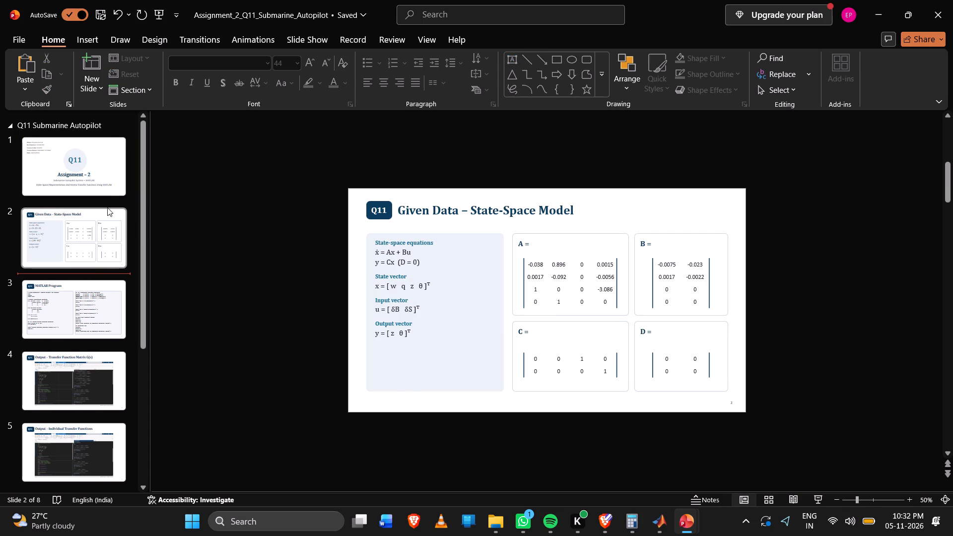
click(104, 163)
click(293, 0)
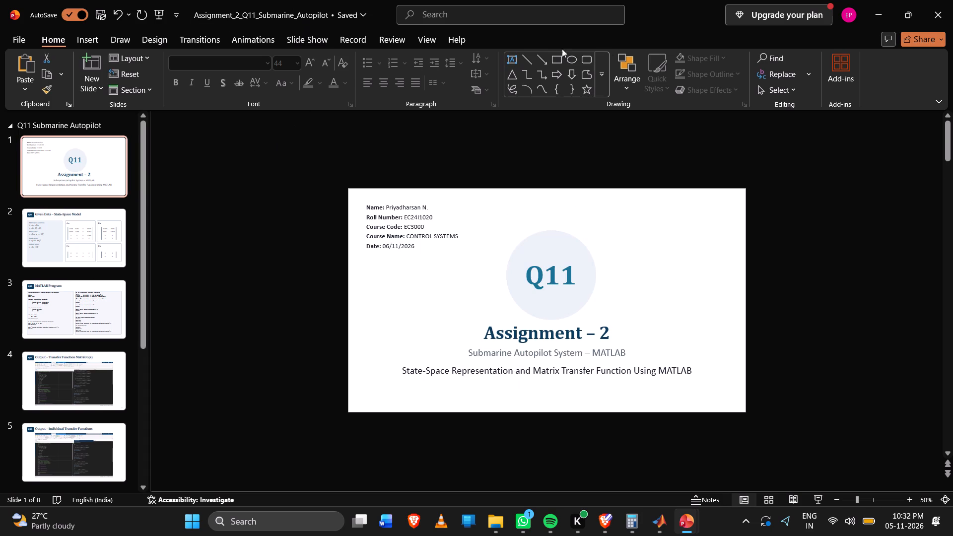
Start saving a copy of the presentation and choose the Downloads folder as its destination.
click(19, 42)
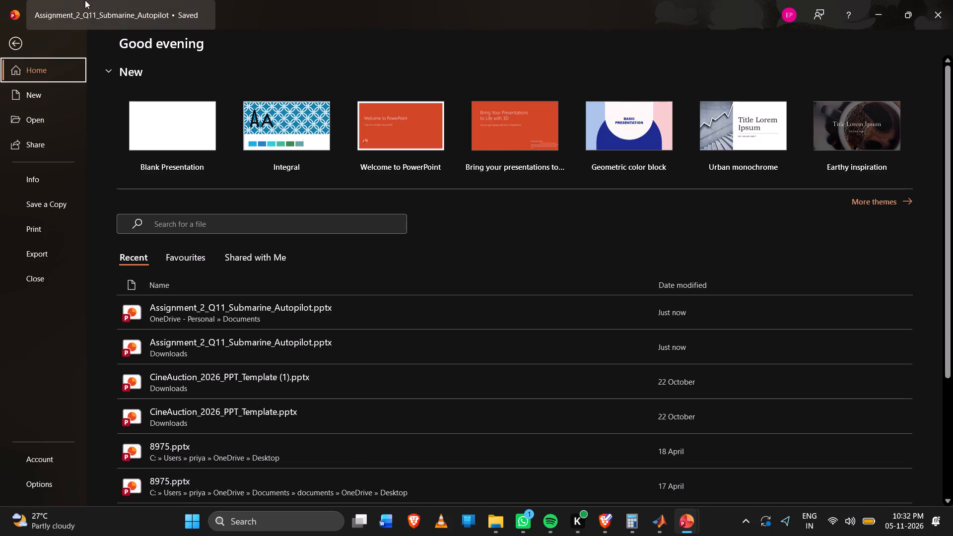
click(112, 8)
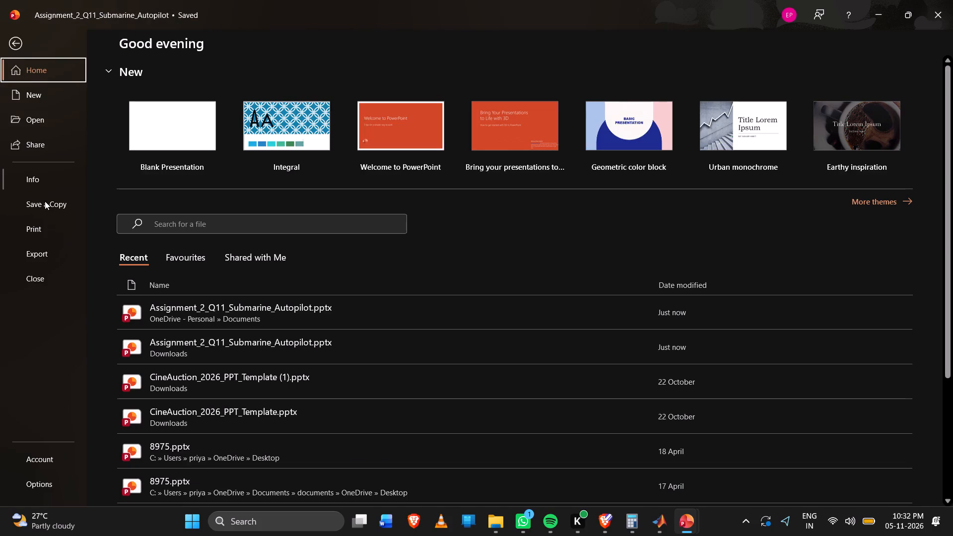
click(44, 206)
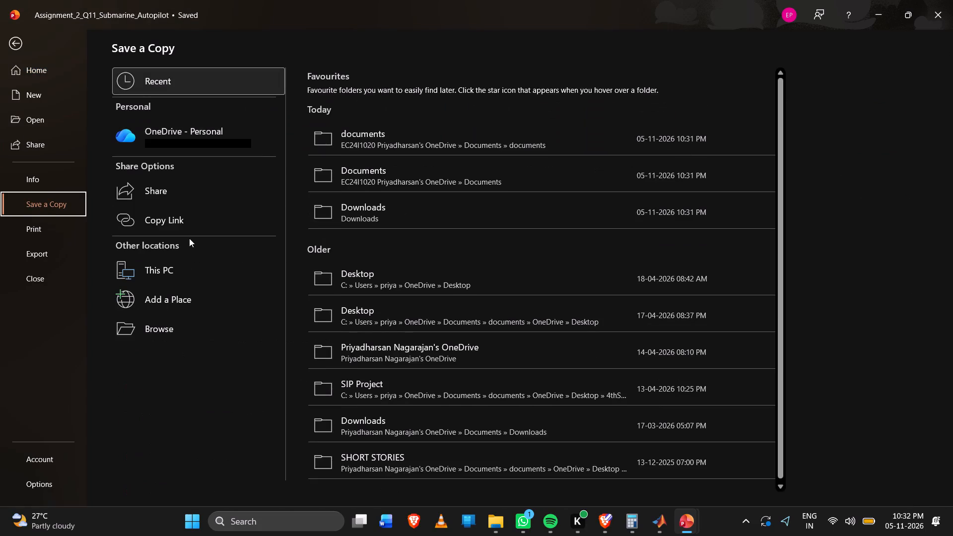
click(166, 328)
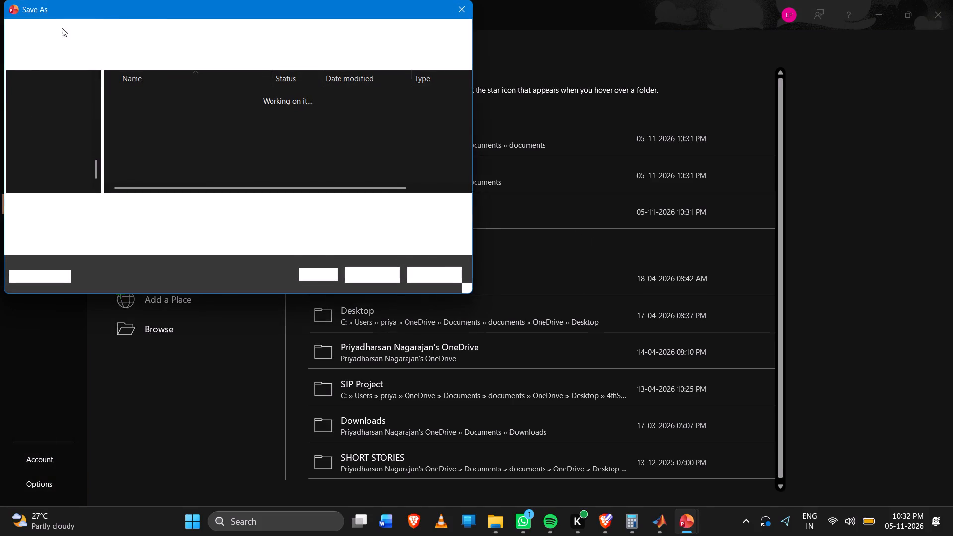
scroll(64, 131, down, 2)
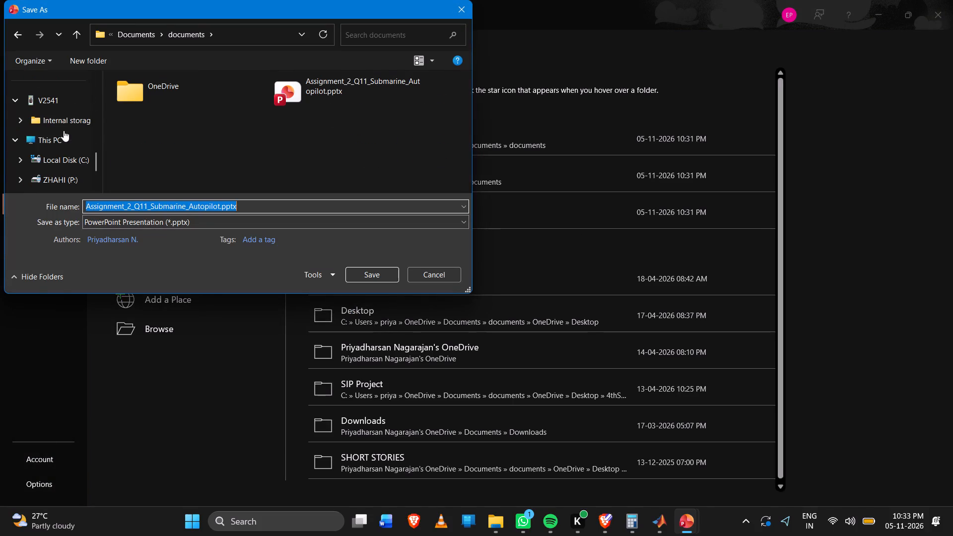
scroll(52, 129, down, 1)
scroll(52, 129, up, 1)
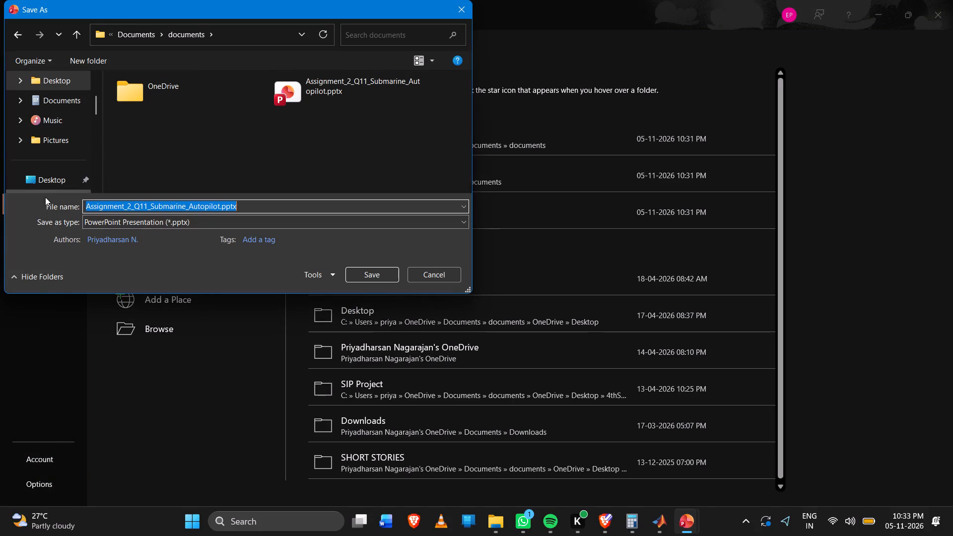
click(62, 139)
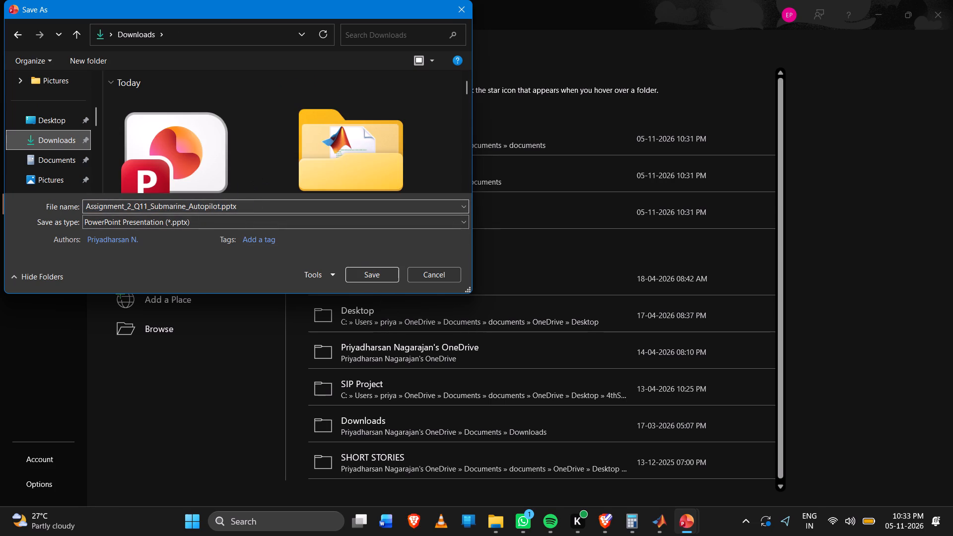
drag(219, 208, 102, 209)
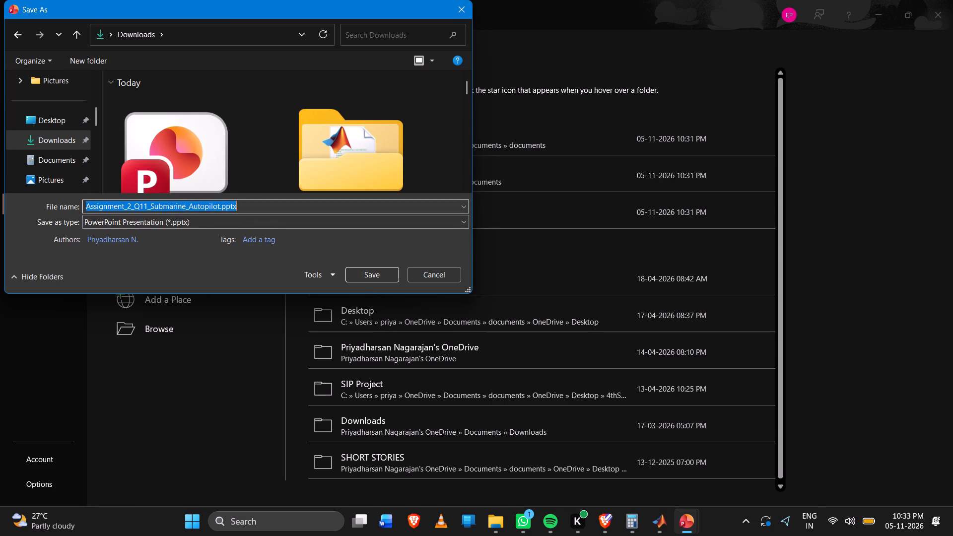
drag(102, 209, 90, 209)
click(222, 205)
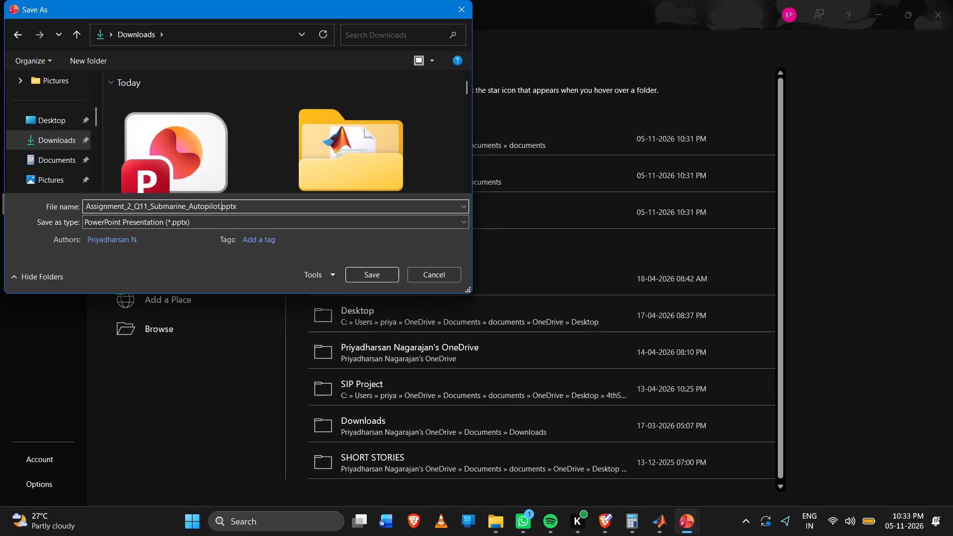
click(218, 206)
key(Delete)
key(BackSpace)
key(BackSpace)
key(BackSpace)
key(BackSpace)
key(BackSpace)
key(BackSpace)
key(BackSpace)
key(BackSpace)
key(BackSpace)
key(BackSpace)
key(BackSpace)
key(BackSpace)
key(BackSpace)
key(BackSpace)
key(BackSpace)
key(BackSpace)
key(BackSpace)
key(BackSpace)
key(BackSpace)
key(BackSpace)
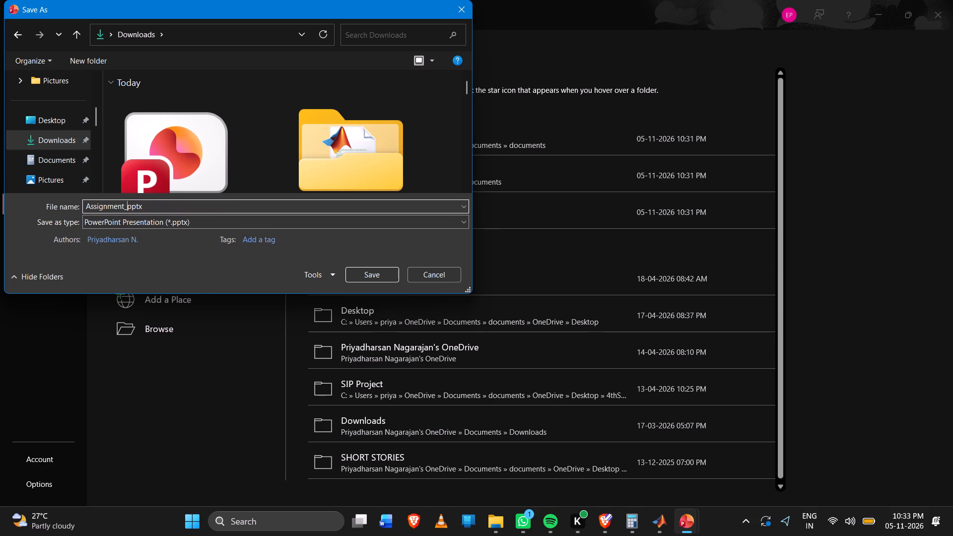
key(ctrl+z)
Rename the copy as the student's roll number followed by _Assignment_2, keeping the .pptx extension, and save it in Downloads.
click(221, 208)
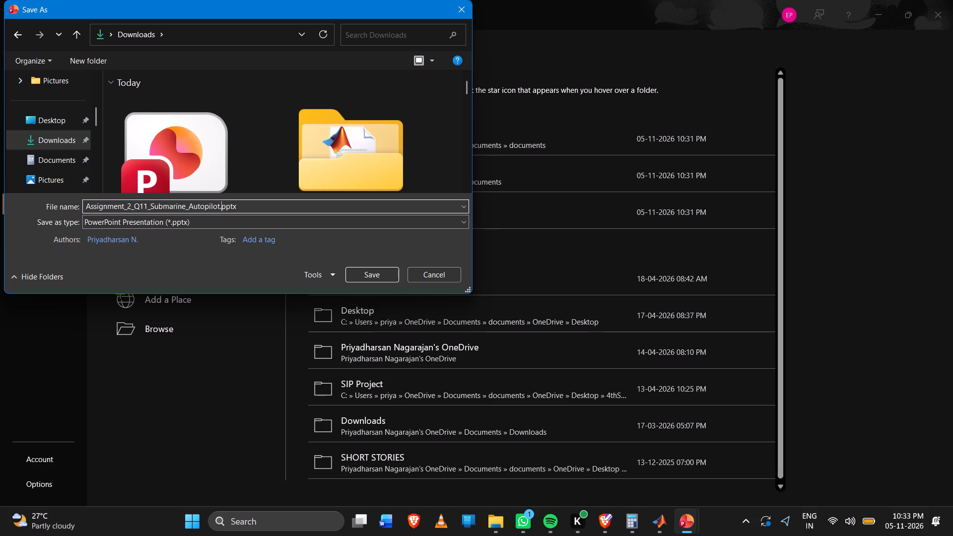
drag(219, 208, 134, 212)
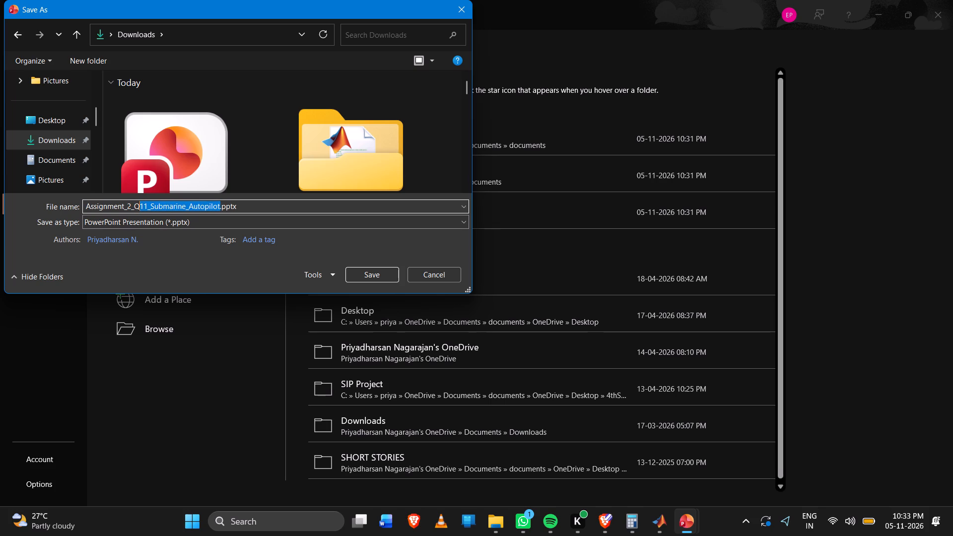
drag(134, 212, 132, 212)
key(BackSpace)
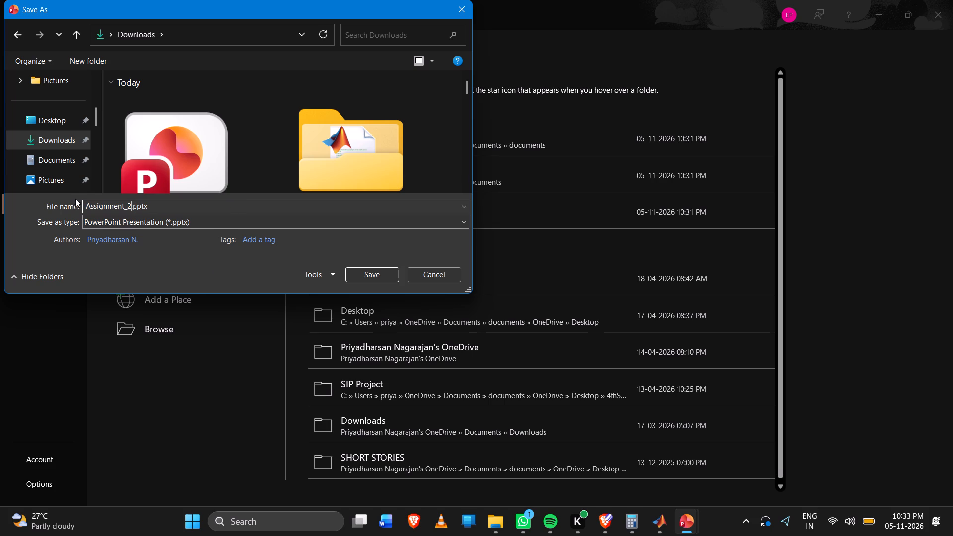
click(85, 204)
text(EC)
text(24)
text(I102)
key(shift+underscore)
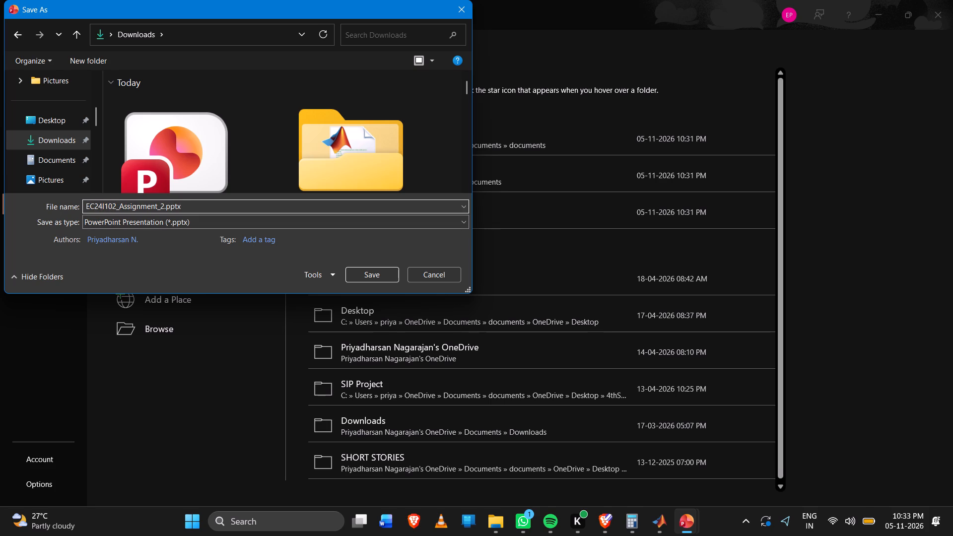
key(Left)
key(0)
click(378, 276)
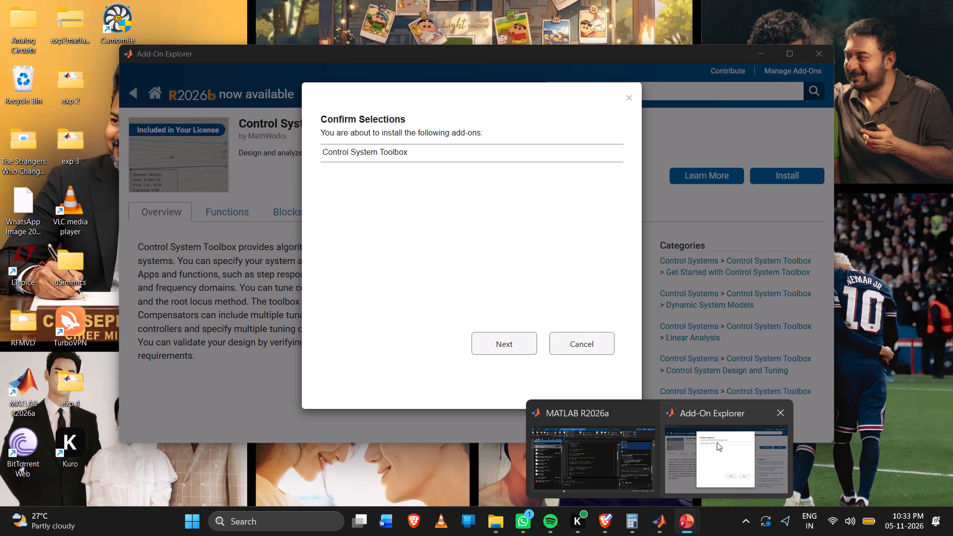
Switch to MATLAB's Add-On Explorer and proceed with installing the Control System Toolbox from Confirm Selections.
click(746, 444)
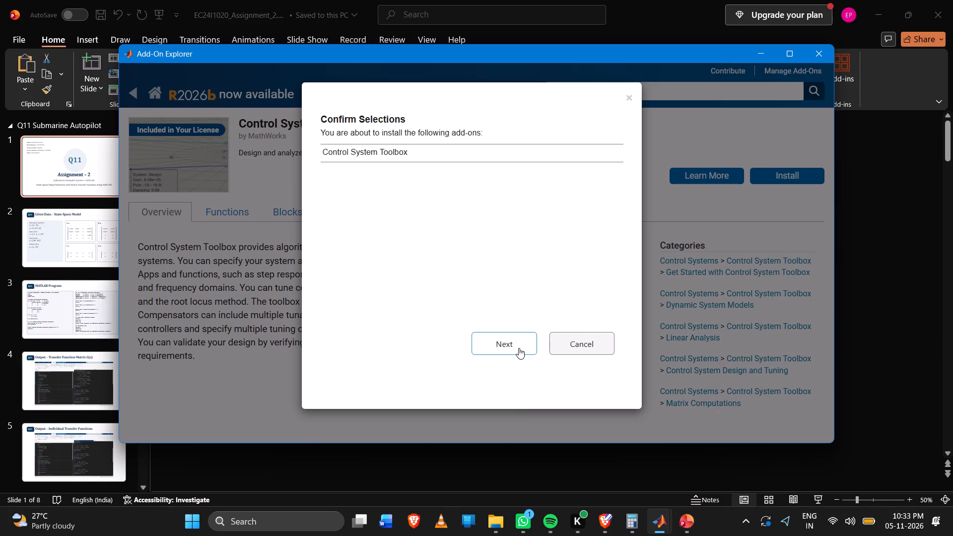
click(519, 348)
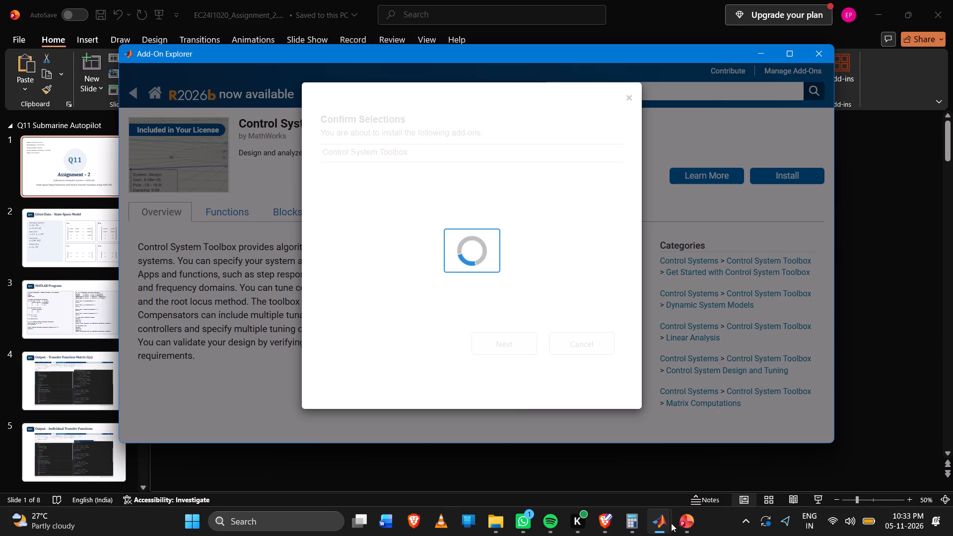
Switch to the other student's Assignment 2 presentation and look through its title, code and step-response slides.
click(651, 413)
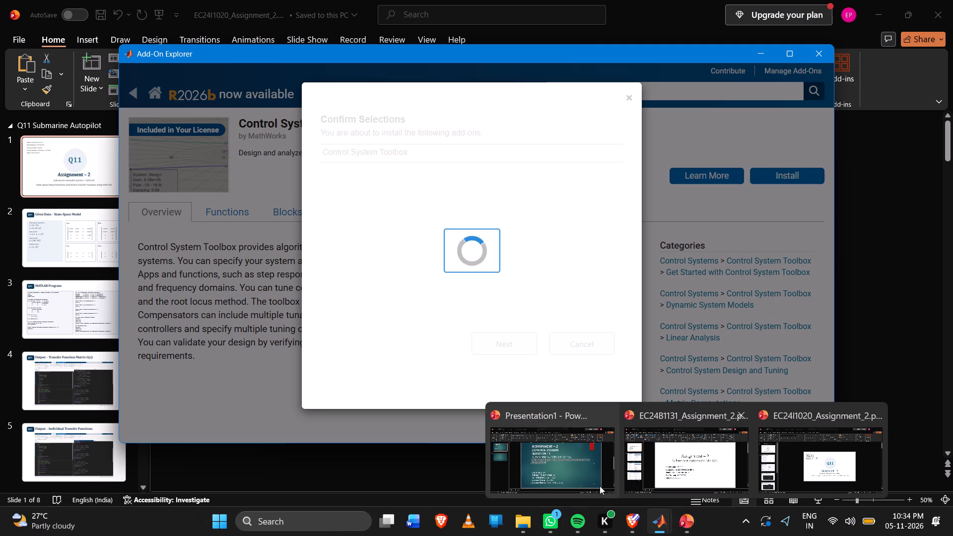
click(691, 464)
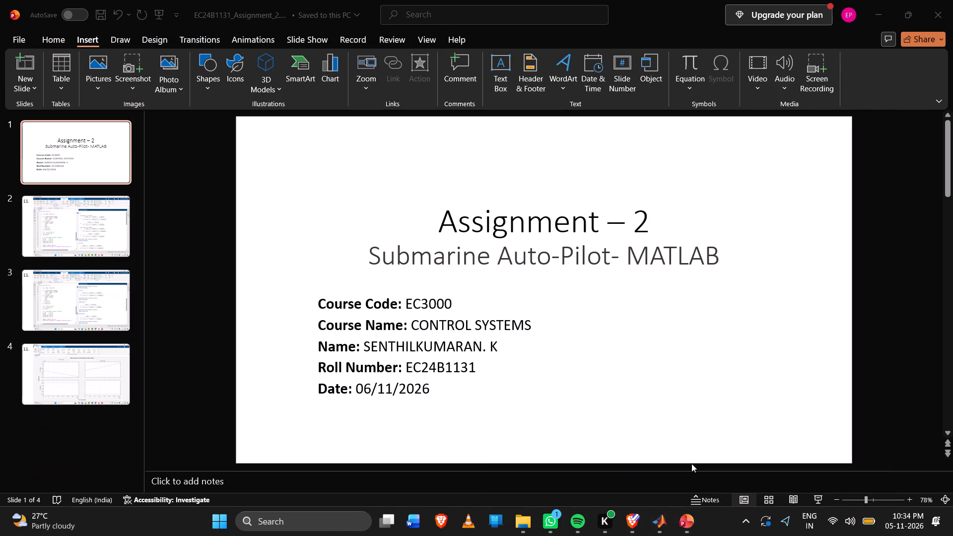
click(248, 229)
key(Down)
key(Down)
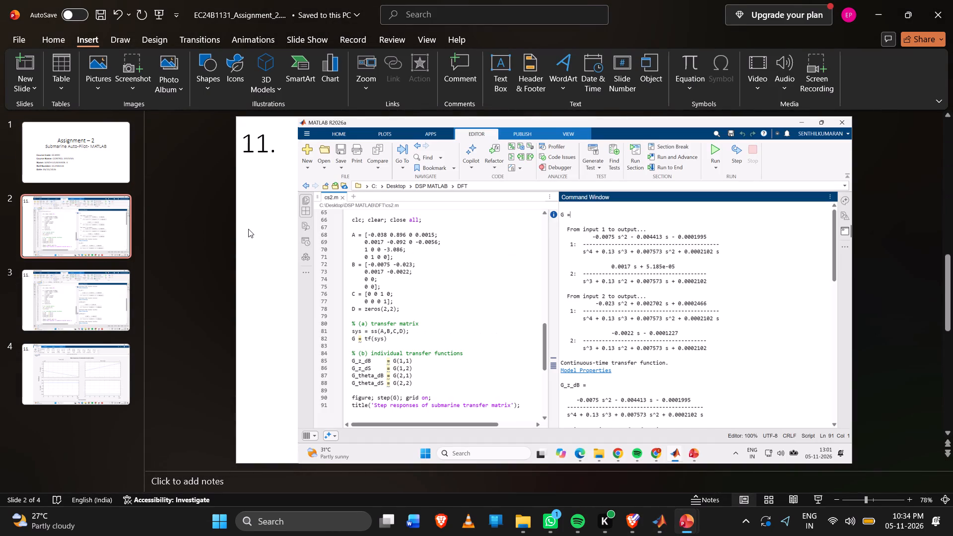
key(Down)
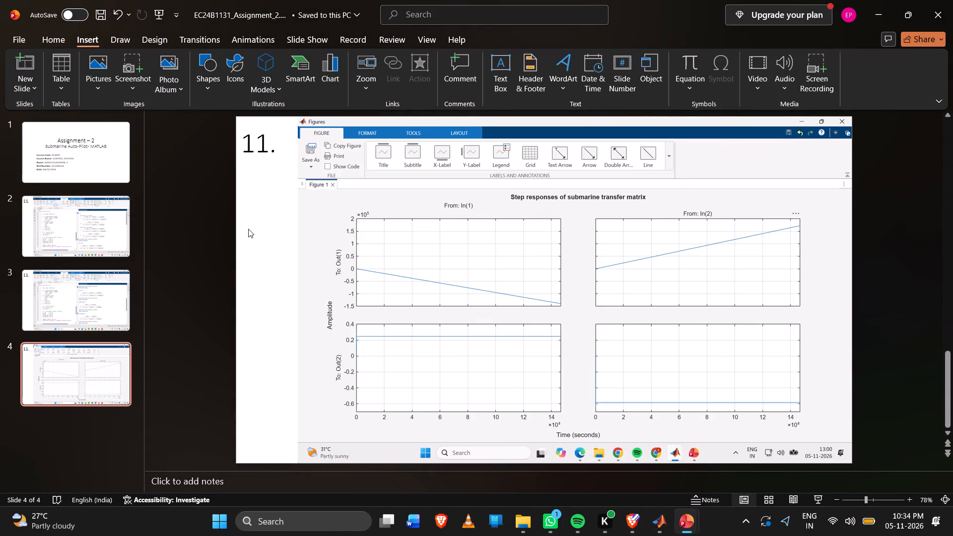
Return to the own Assignment 2 presentation and delete the Q11 text and its circle from the title slide.
key(alt+Tab)
key(alt+Tab)
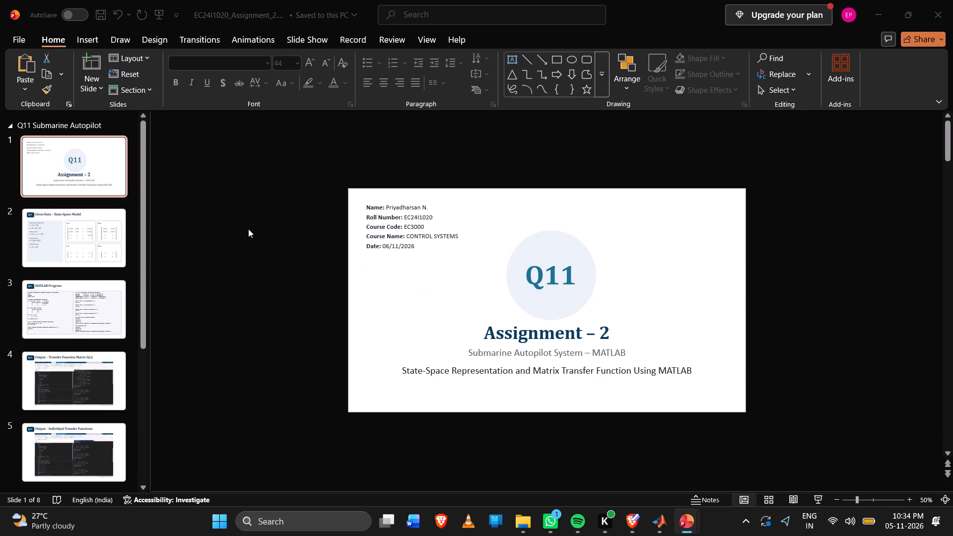
click(578, 292)
key(Delete)
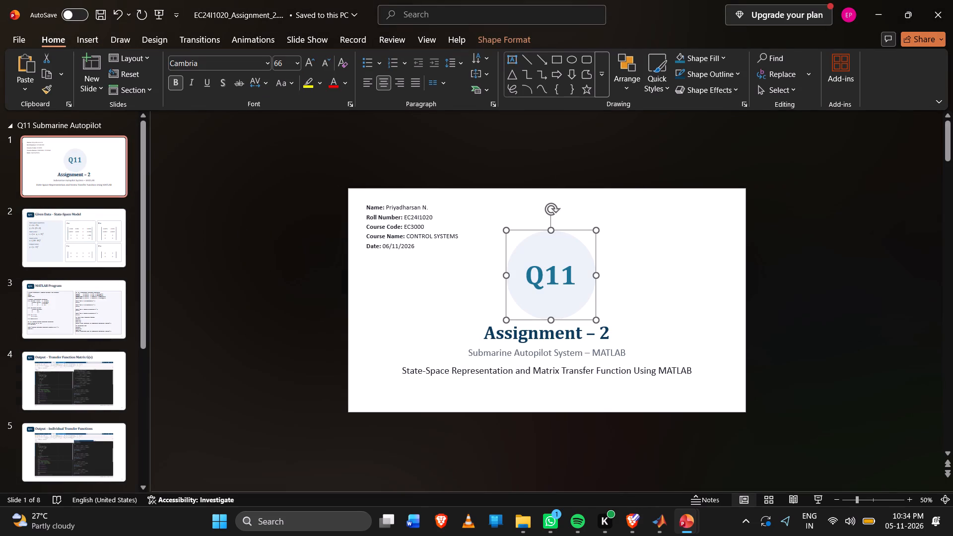
click(556, 280)
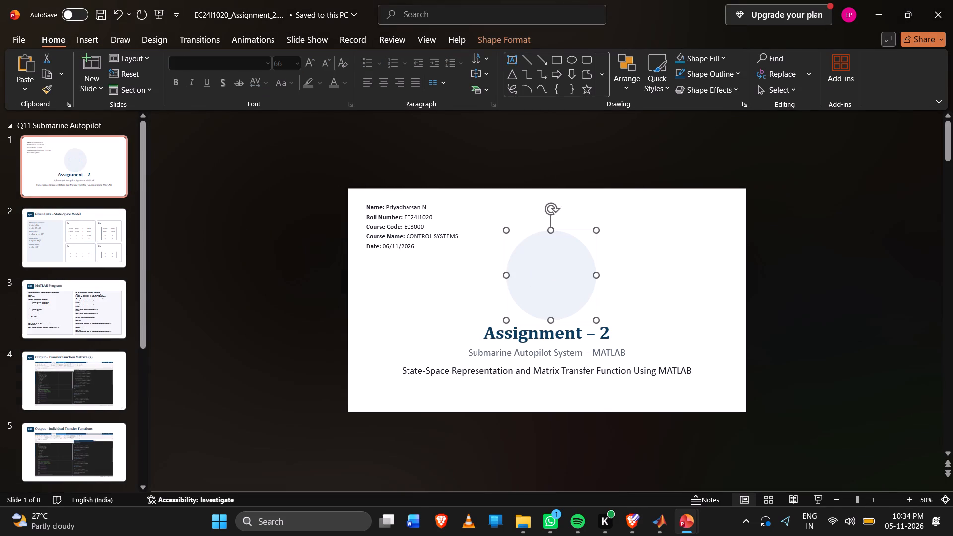
Duplicate the title slide's Assignment – 2 heading and move the original up into the empty space, above the duplicate.
click(561, 336)
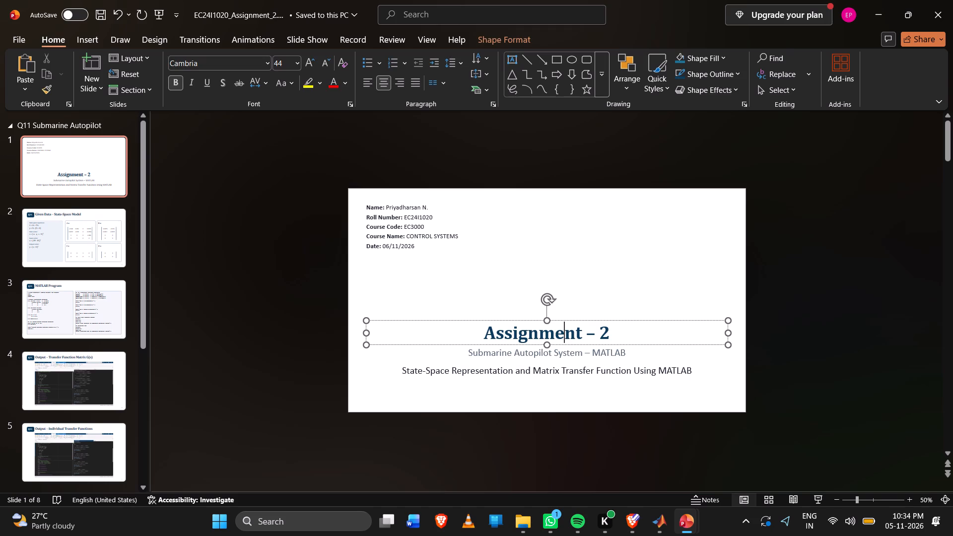
right_click(704, 319)
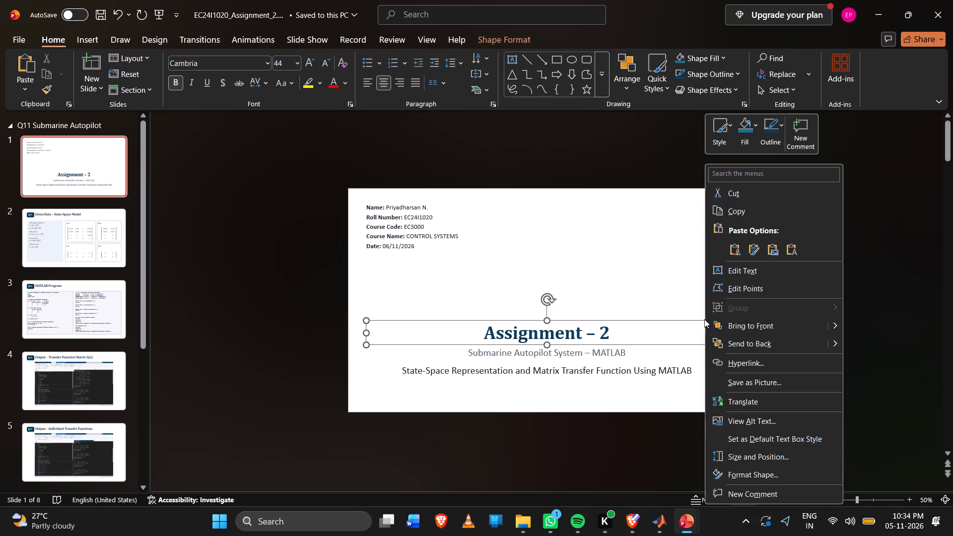
click(743, 215)
click(625, 280)
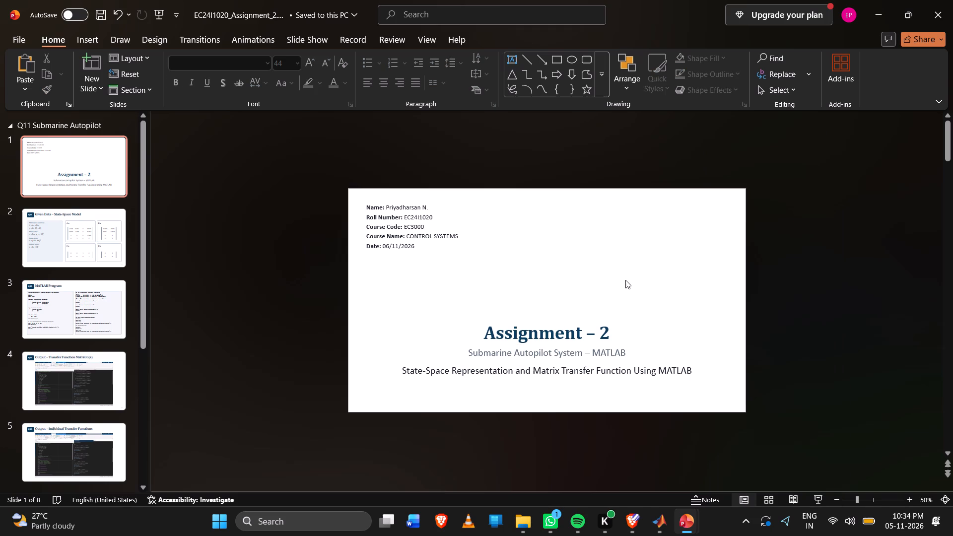
key(ctrl+v)
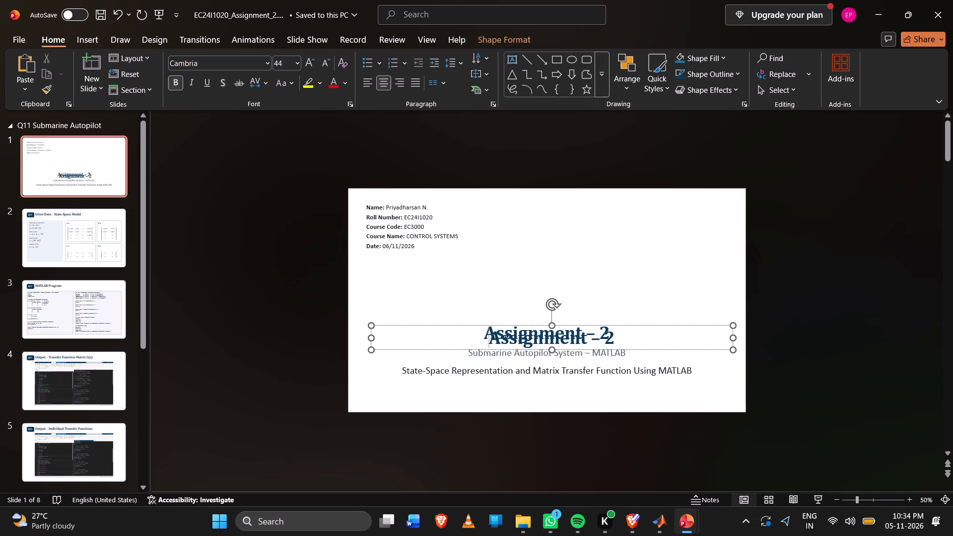
drag(683, 322, 680, 288)
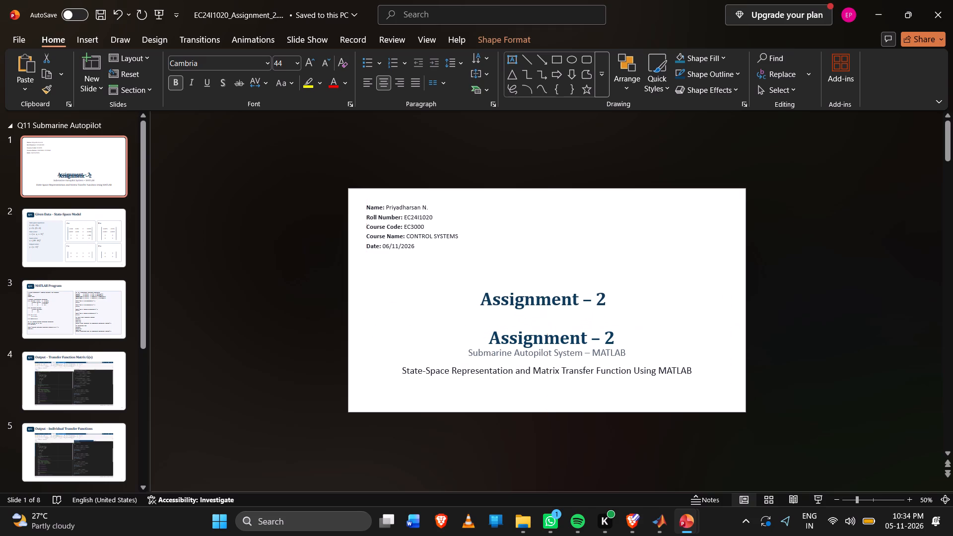
drag(680, 288, 680, 286)
Replace the text of the upper Assignment – 2 heading on the title slide with Question 11.
triple_click(581, 300)
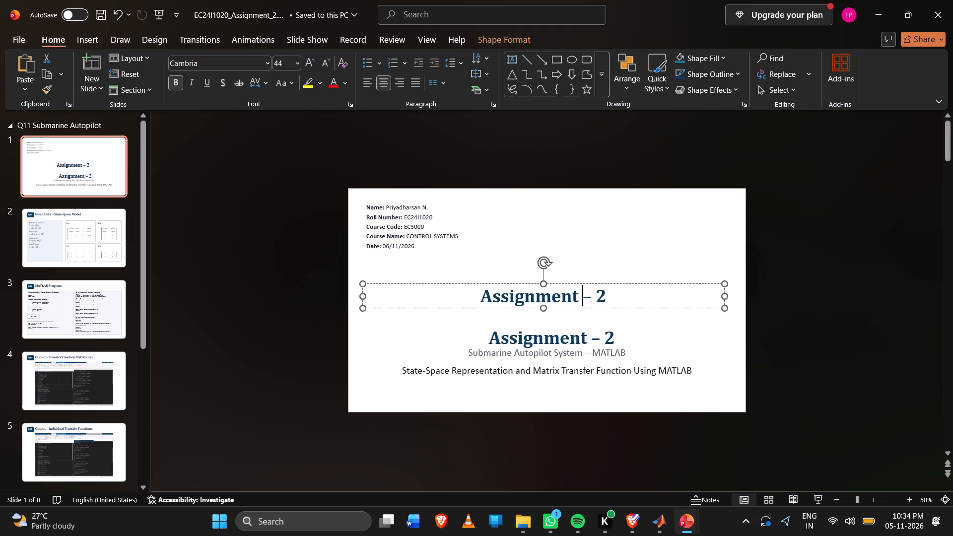
click(581, 300)
key(ctrl+a)
key(shift+q)
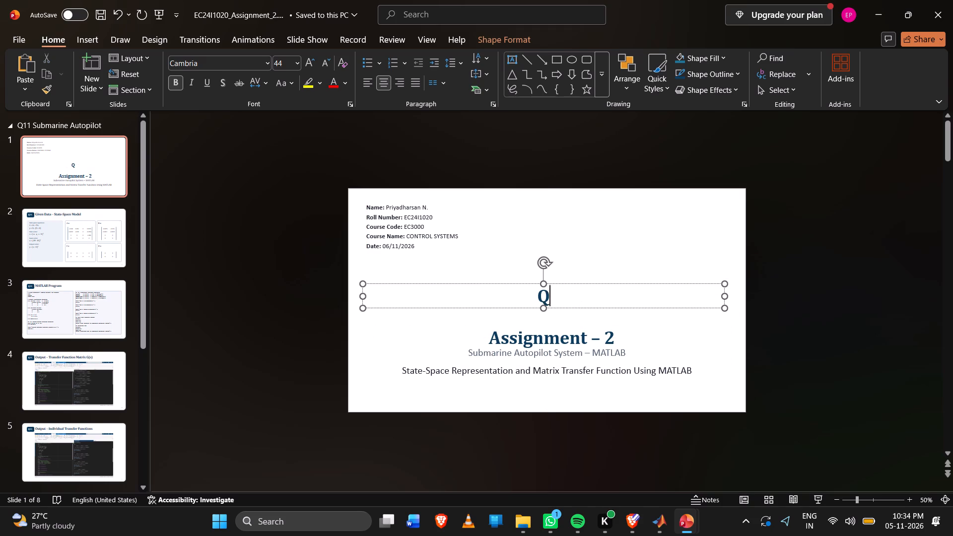
text(ues)
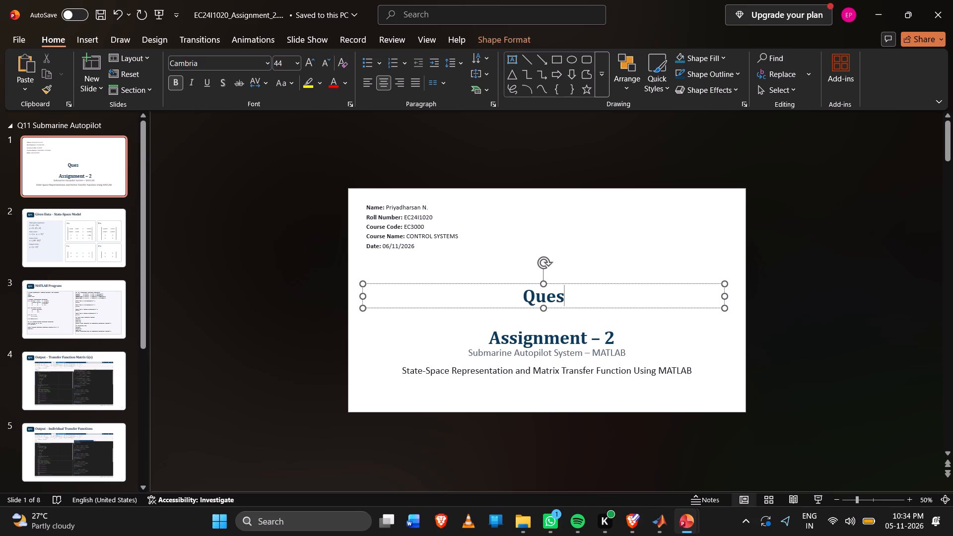
text(tion)
key(space)
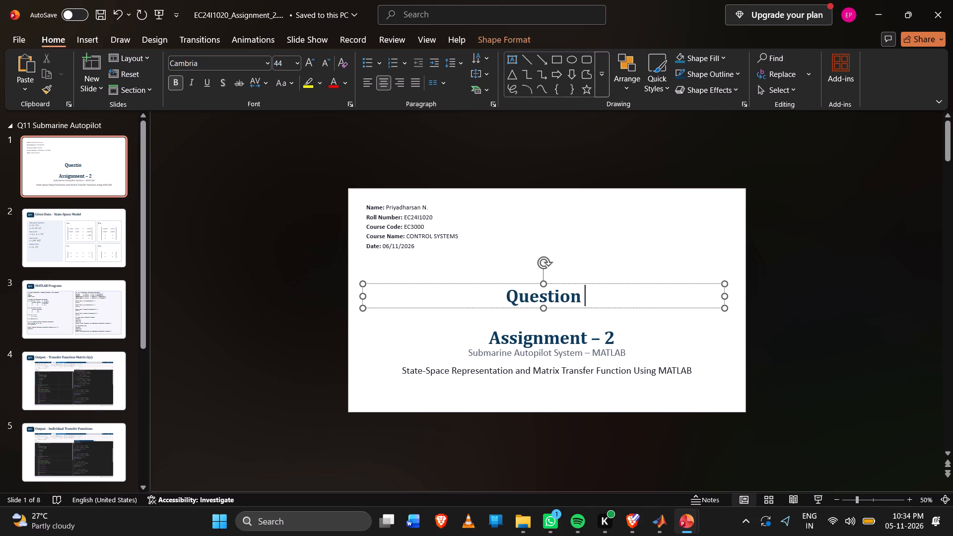
text(11)
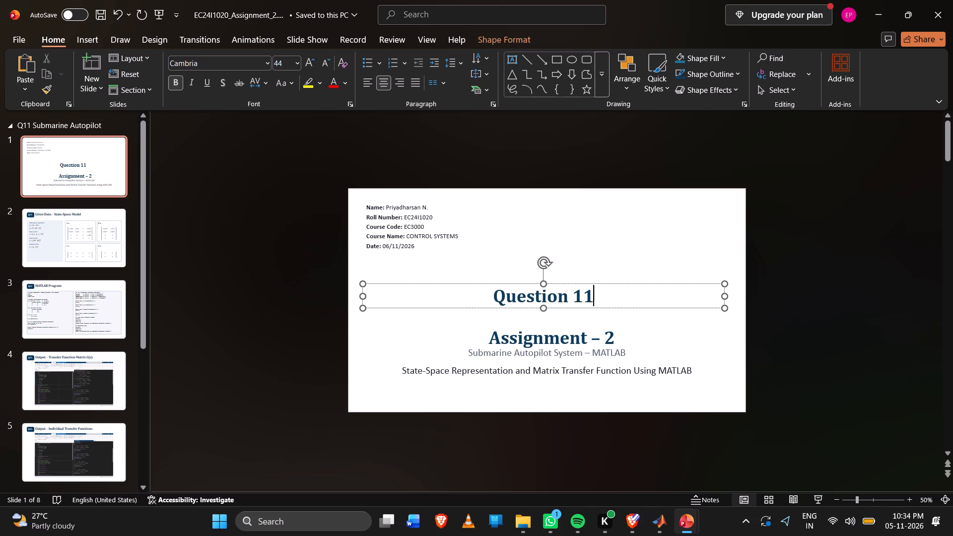
click(749, 332)
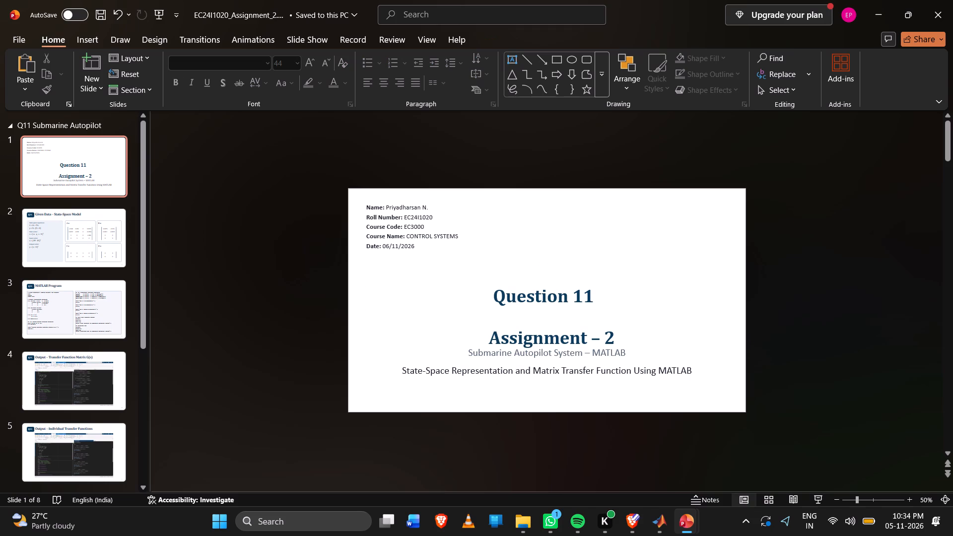
Glance at the other student's presentation, then review the own slides from title to Result and return to the title slide.
key(alt+Tab)
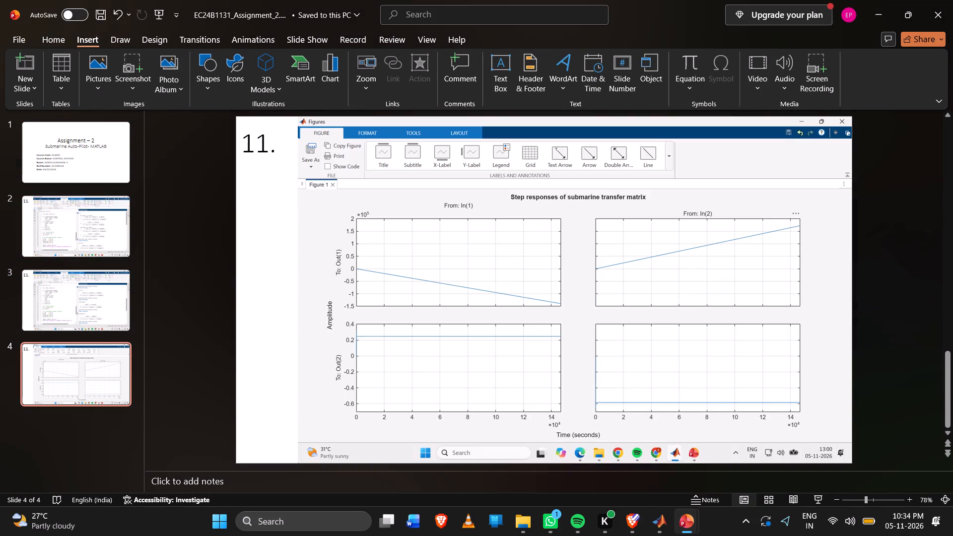
key(alt+Tab)
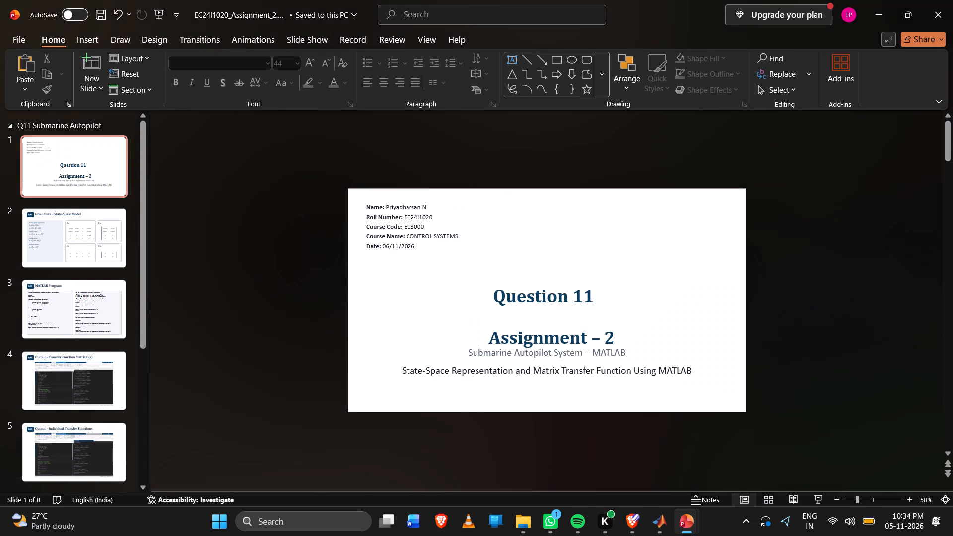
key(Down)
key(Down)
key(Down)
key(Down)
key(Down)
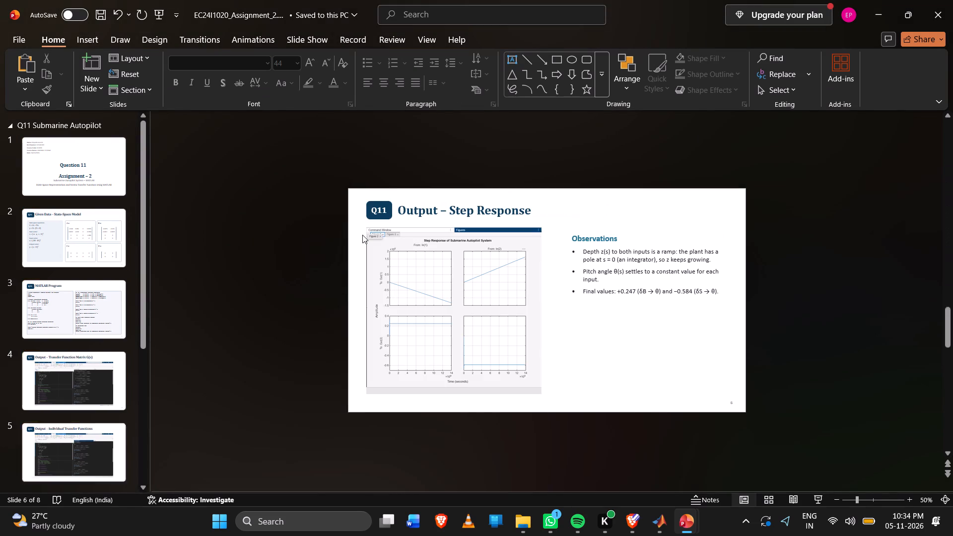
key(Down)
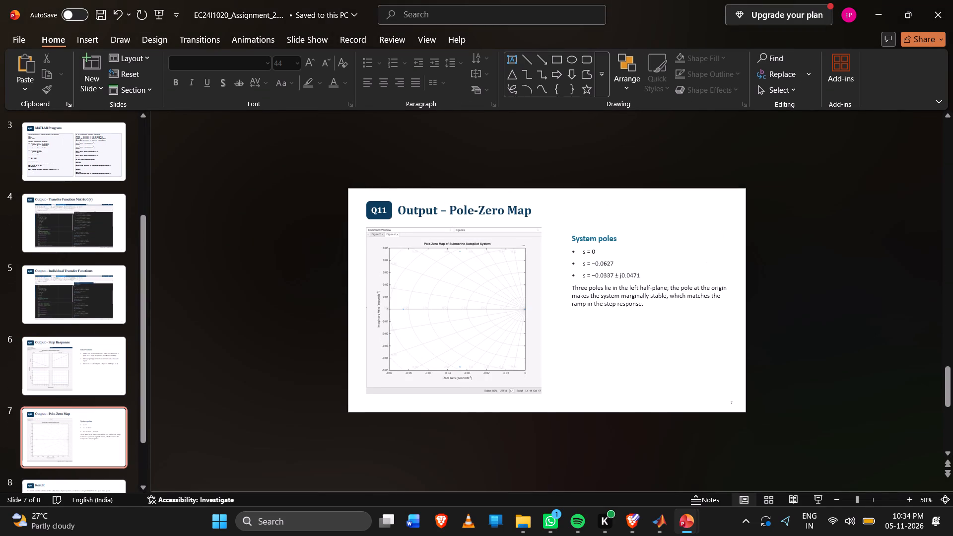
key(Down)
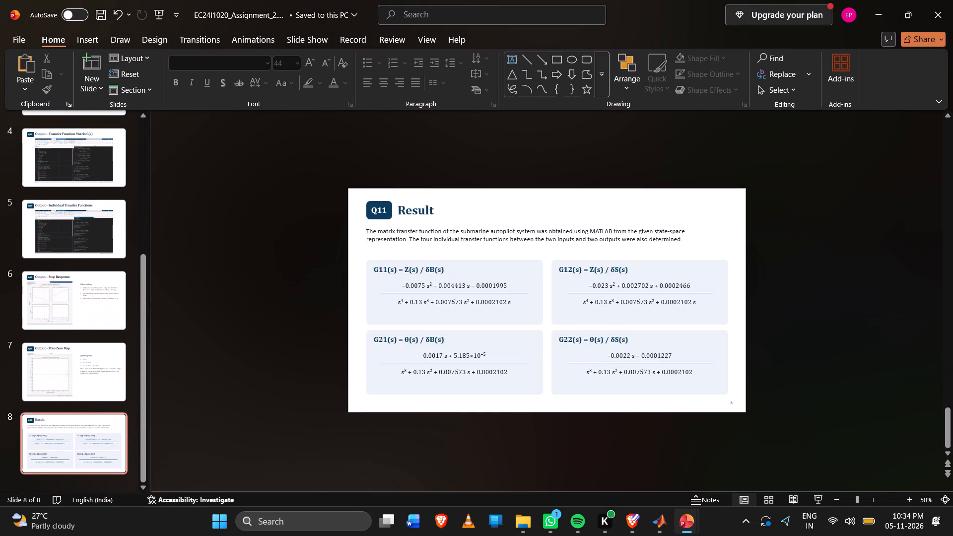
key(Up)
key(Up)
key(Up)
key(Up)
key(Up)
key(Up)
key(Up)
key(Up)
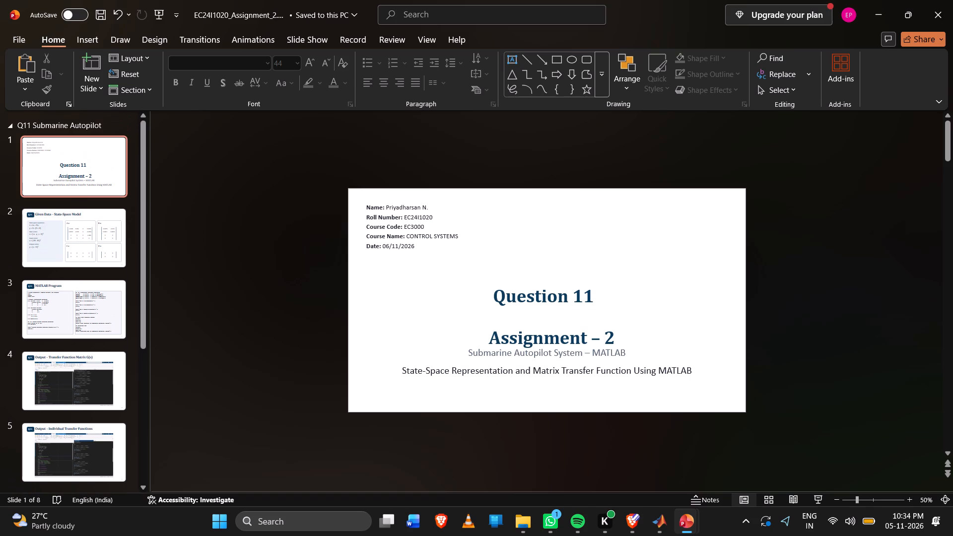
Save the own Assignment 2 presentation.
key(ctrl+s)
Switch to MATLAB's Add-On Explorer and accept the MathWorks Software License Agreement for the Control System Toolbox.
key(alt+Tab)
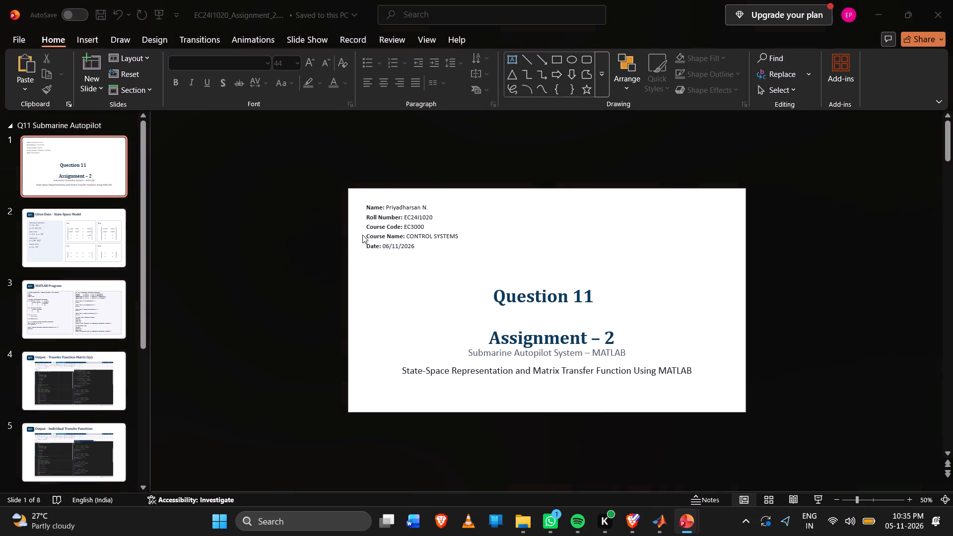
key(alt+Tab)
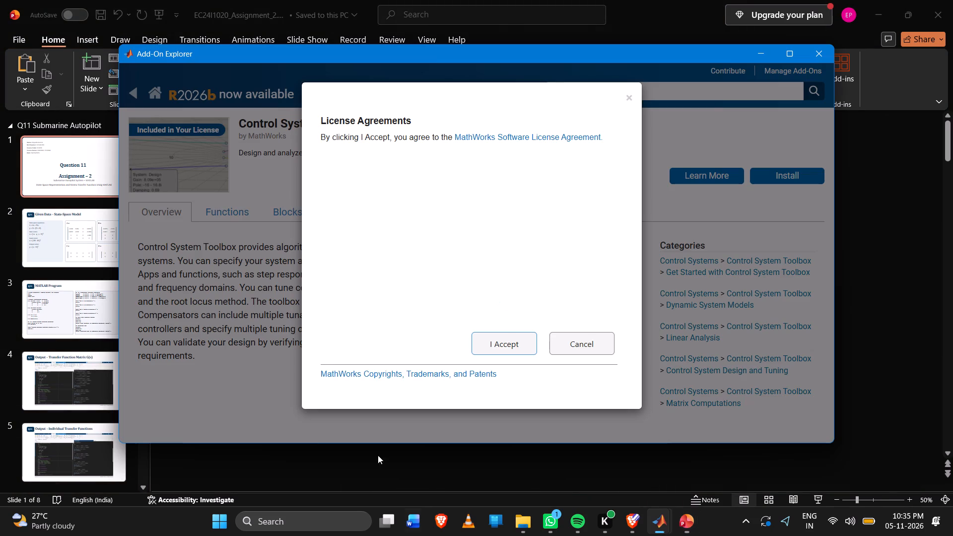
click(503, 348)
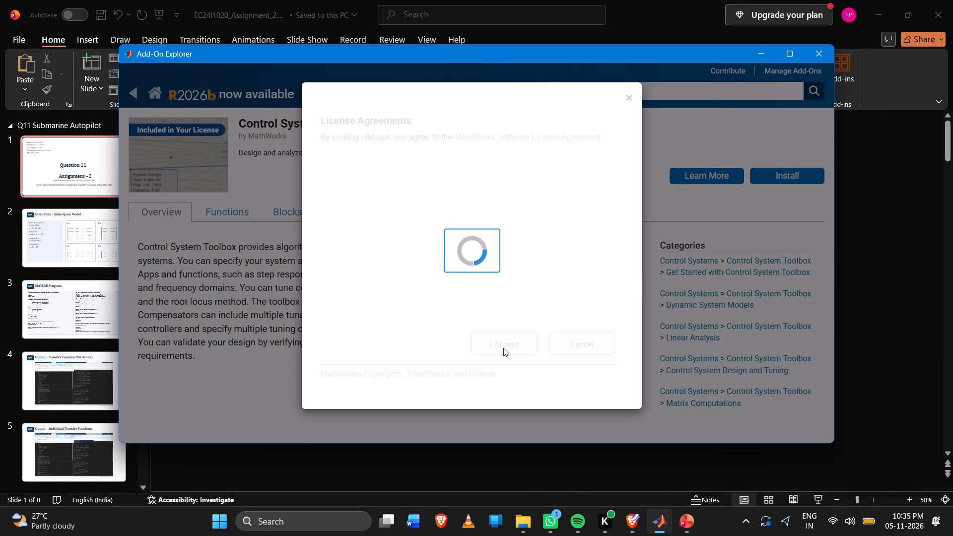
Go to the Downloads folder in File Explorer and open the roll-number-named Assignment 2 presentation.
click(528, 521)
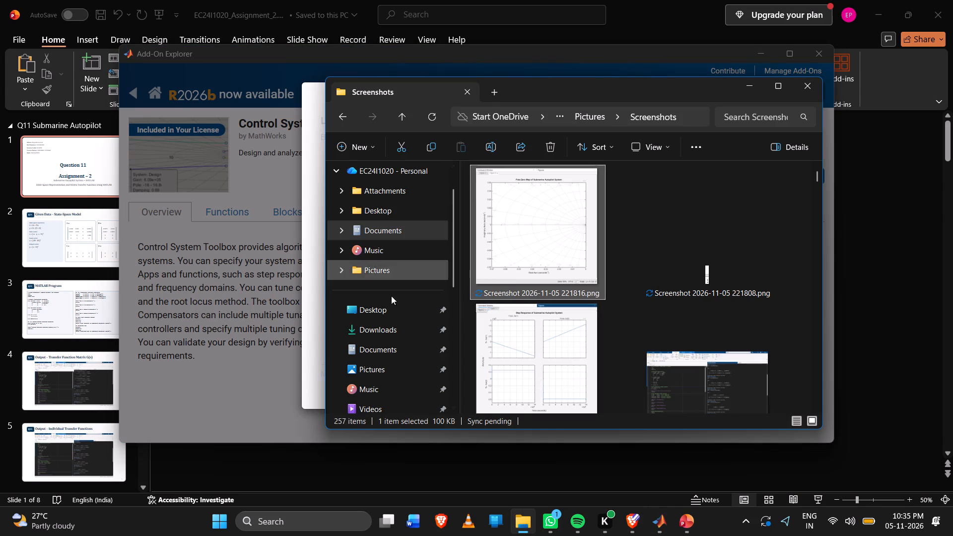
click(390, 333)
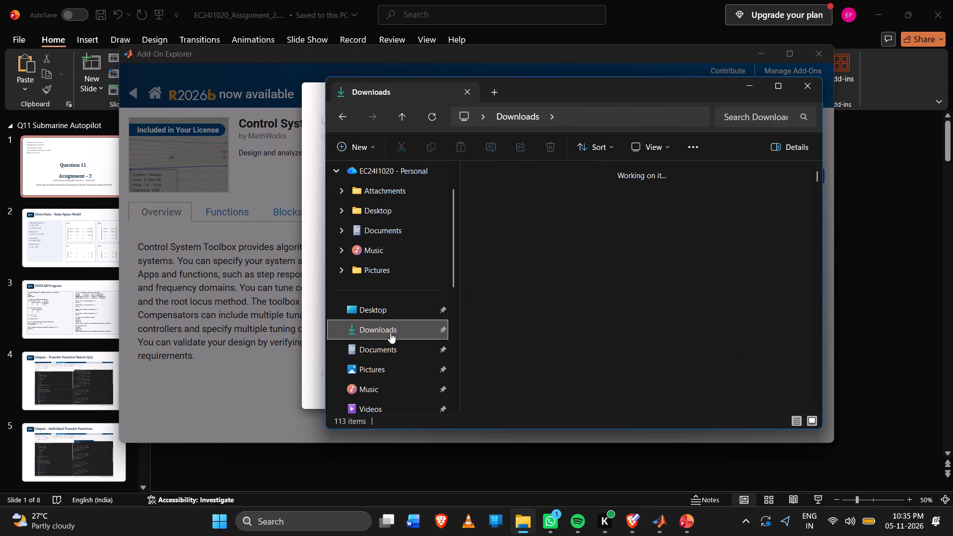
click(534, 271)
triple_click(534, 271)
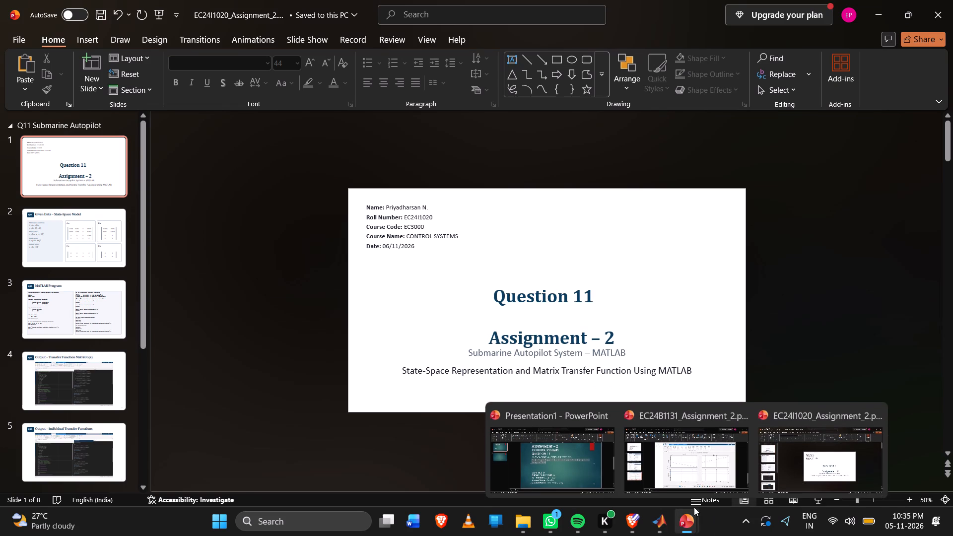
Close all open presentations, discarding the changes to the other student's Assignment 2 and to Presentation1.
click(739, 419)
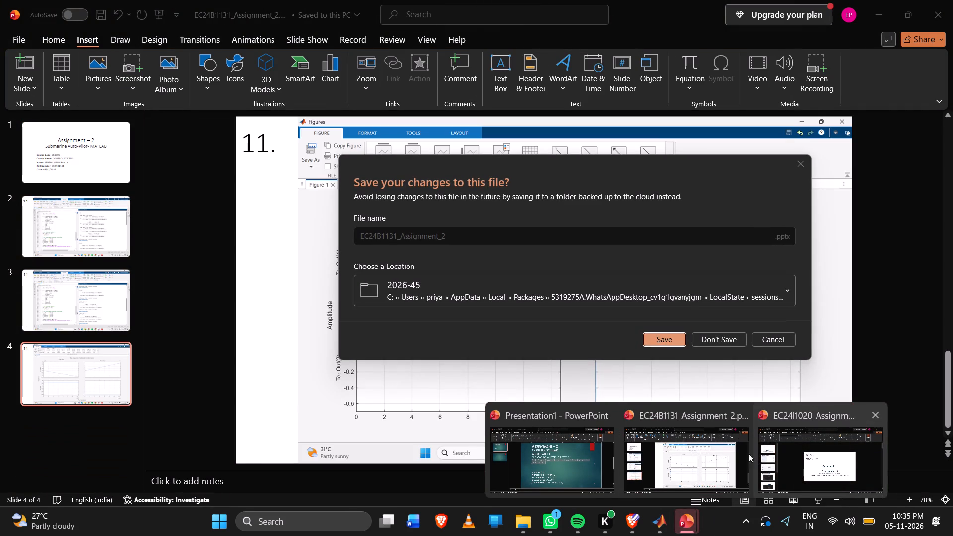
click(726, 340)
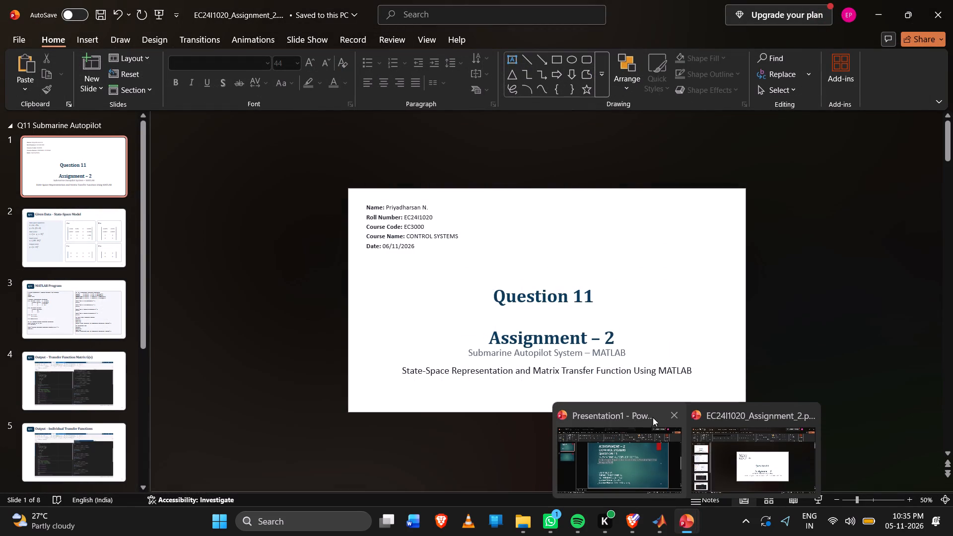
click(679, 415)
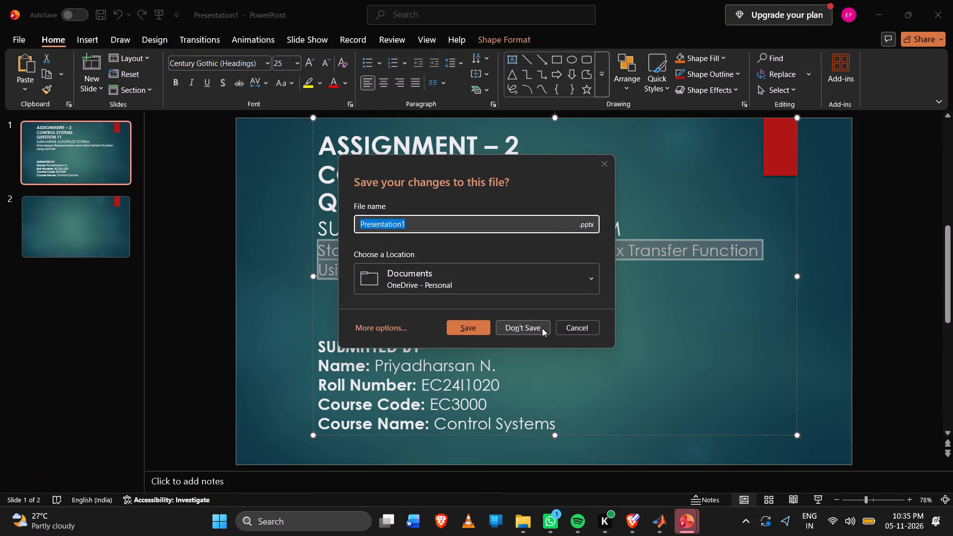
click(542, 328)
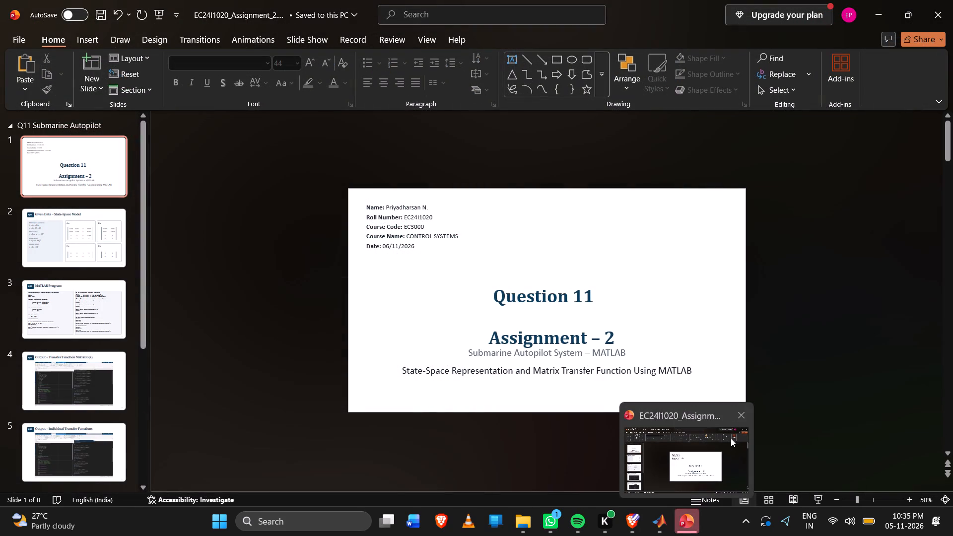
click(746, 418)
Reopen the roll-number-named Assignment 2 presentation from the Downloads folder.
click(584, 258)
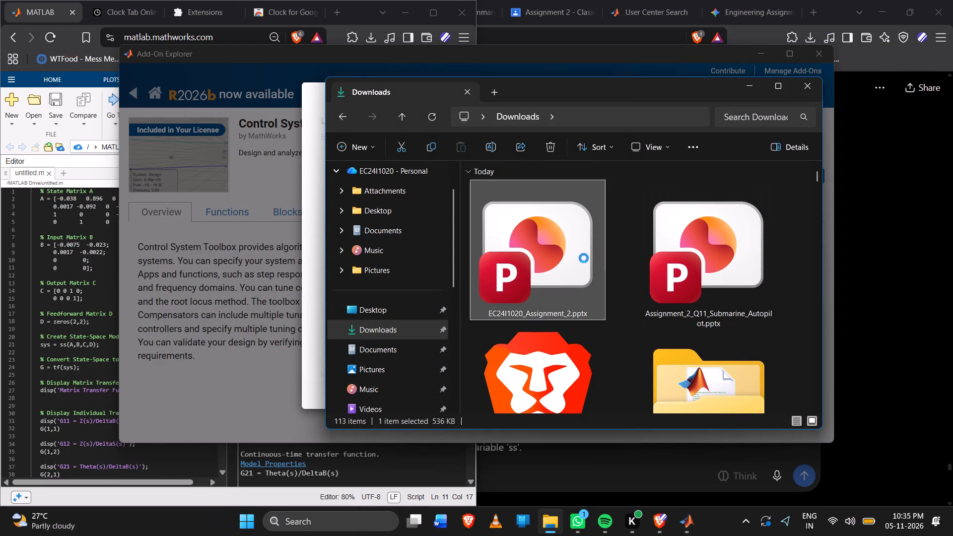
triple_click(589, 259)
double_click(589, 259)
Return to the Add-On Explorer and start the Control System Toolbox installation from Ready to Install.
click(308, 132)
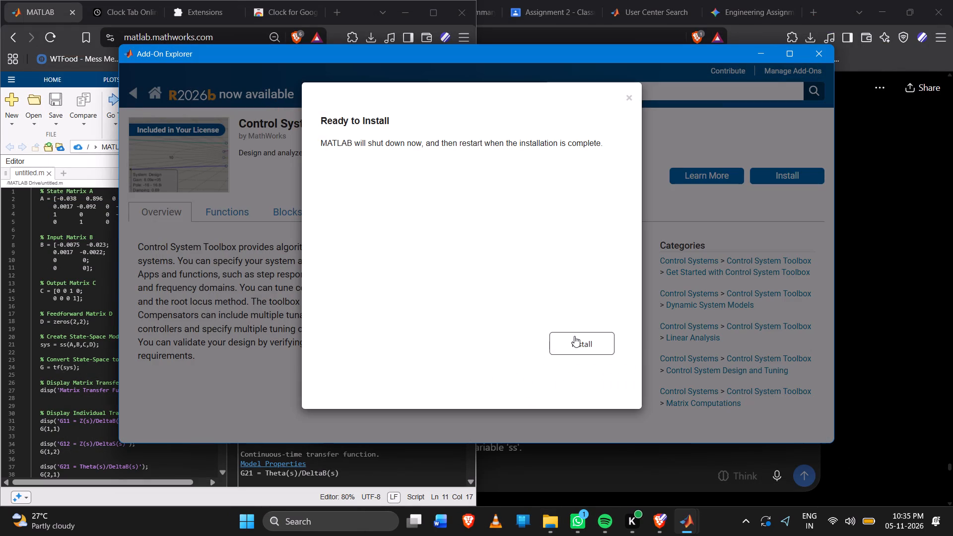
click(574, 336)
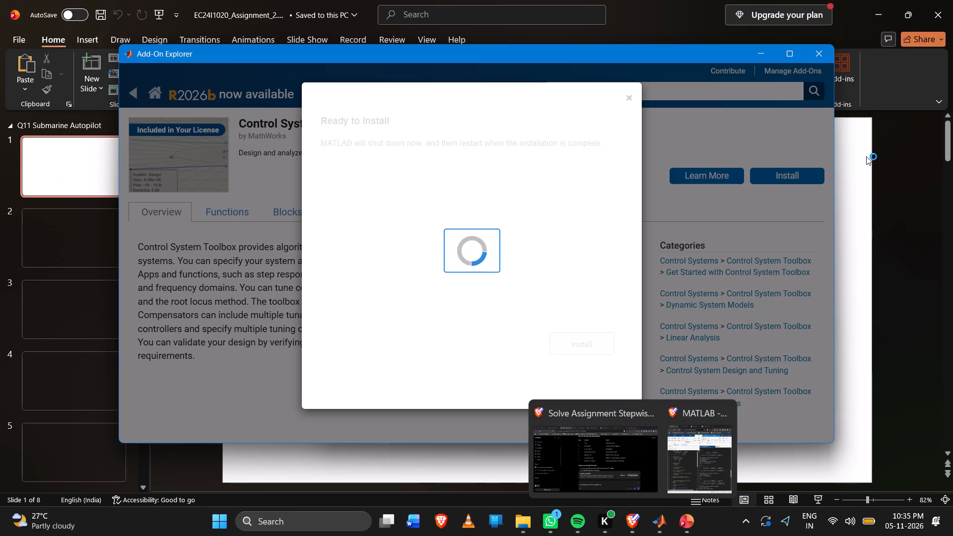
Look through the reopened Assignment 2 presentation from the title slide to the Result slide, then put its window away.
click(866, 156)
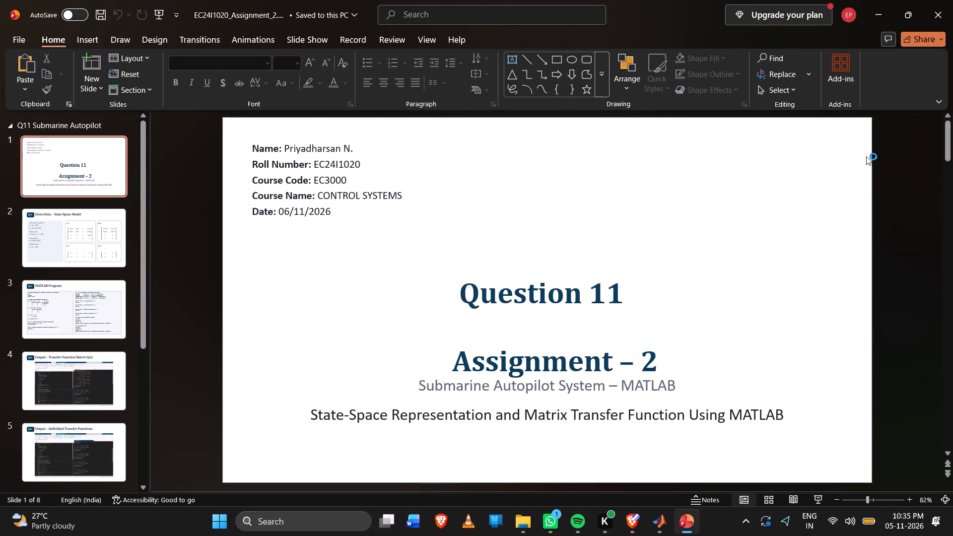
key(Down)
key(Down)
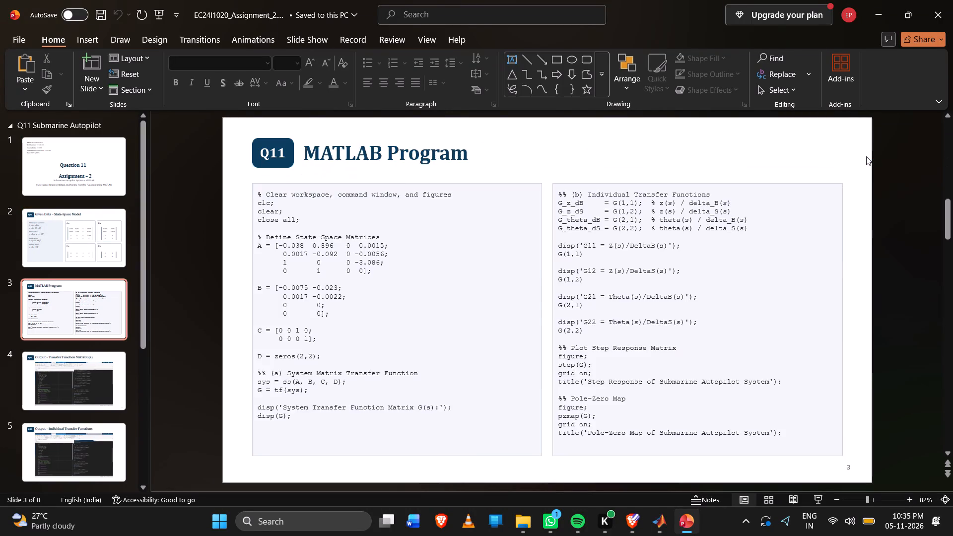
key(Down)
key(Down)
key(Down)
key(Down)
key(Down)
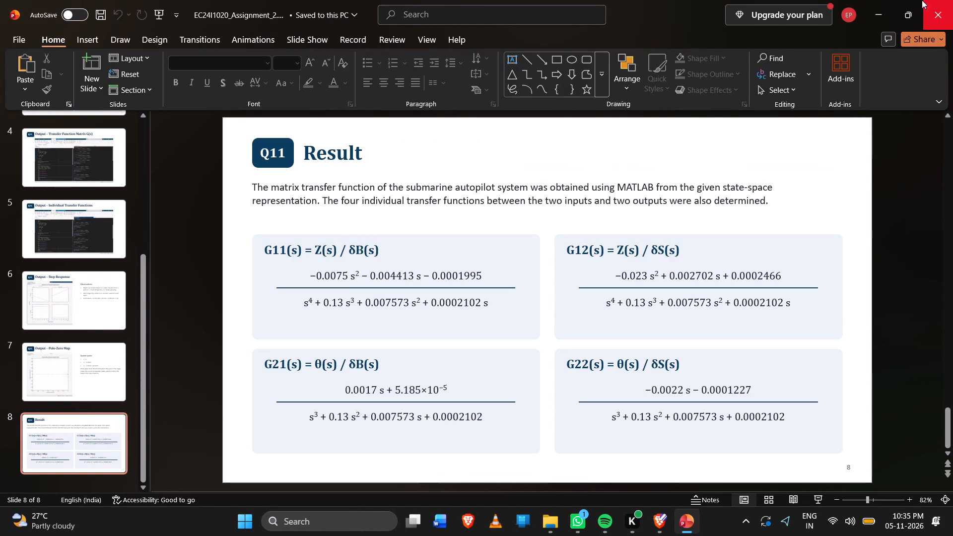
click(871, 5)
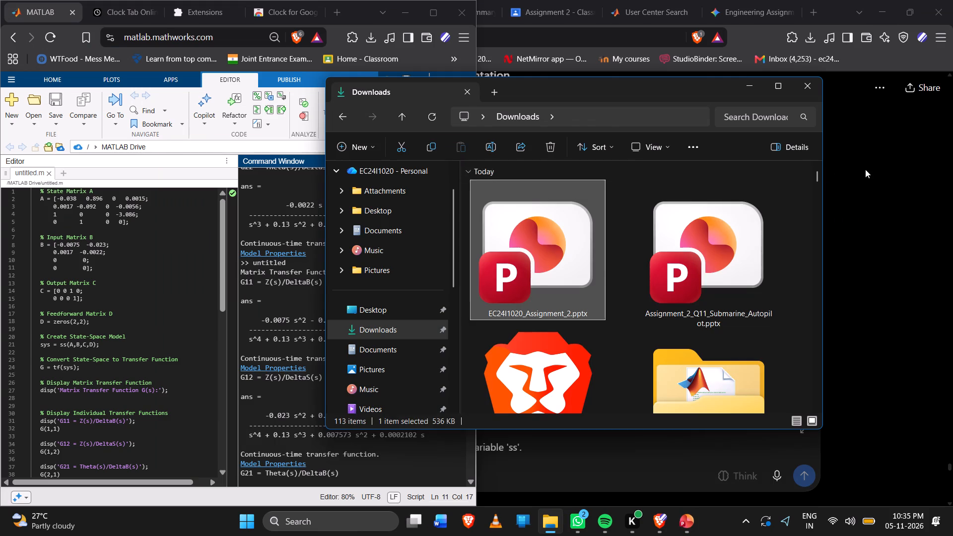
Switch to the browser's Google Classroom page for Assignment 2 and read its submission instructions.
click(868, 169)
click(564, 0)
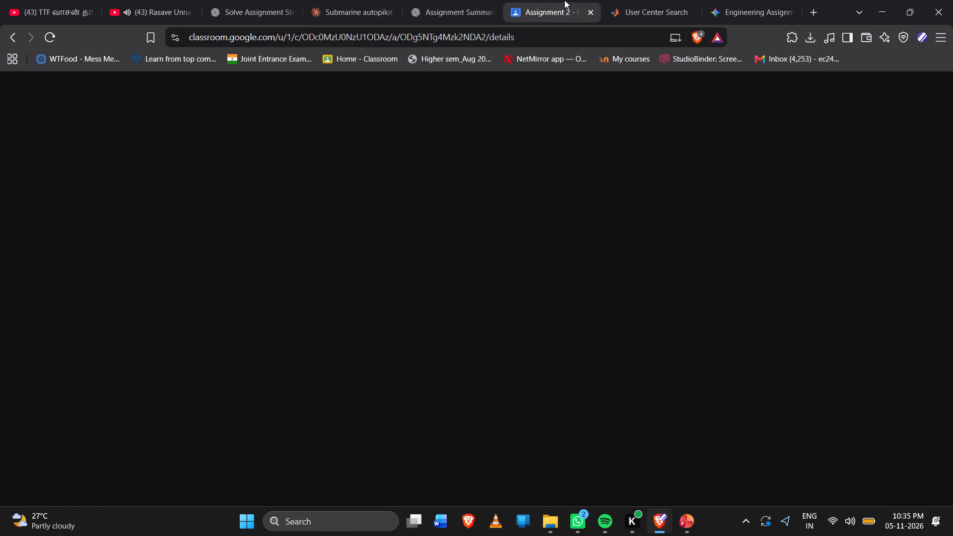
click(209, 290)
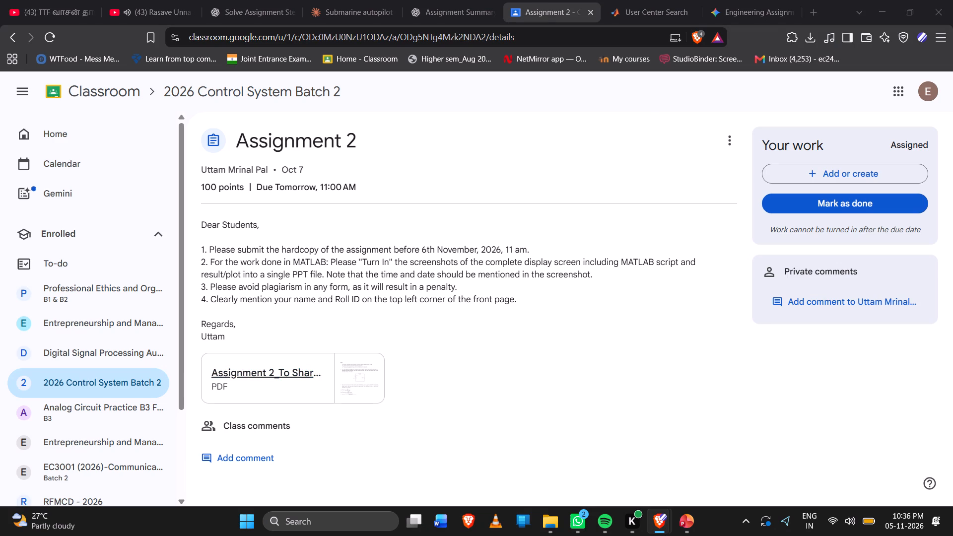
click(248, 283)
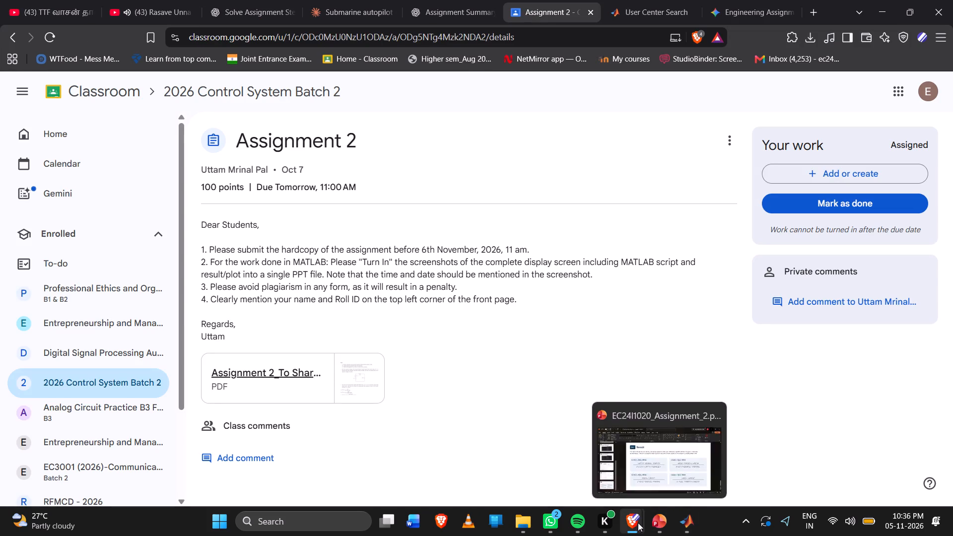
Switch to the Assignment 2 presentation in PowerPoint and check the MATLAB output screenshots on slides 4 to 6 for the required date and time.
click(676, 471)
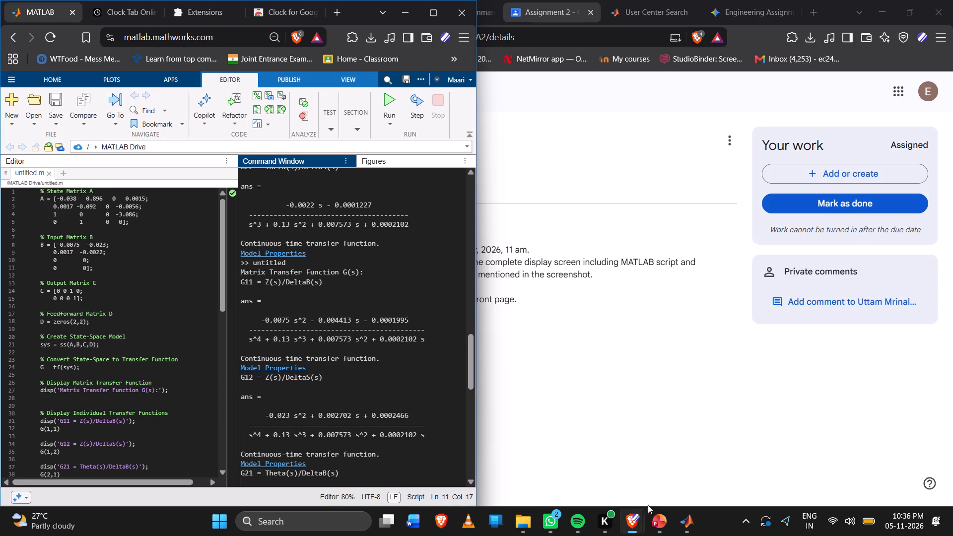
click(664, 516)
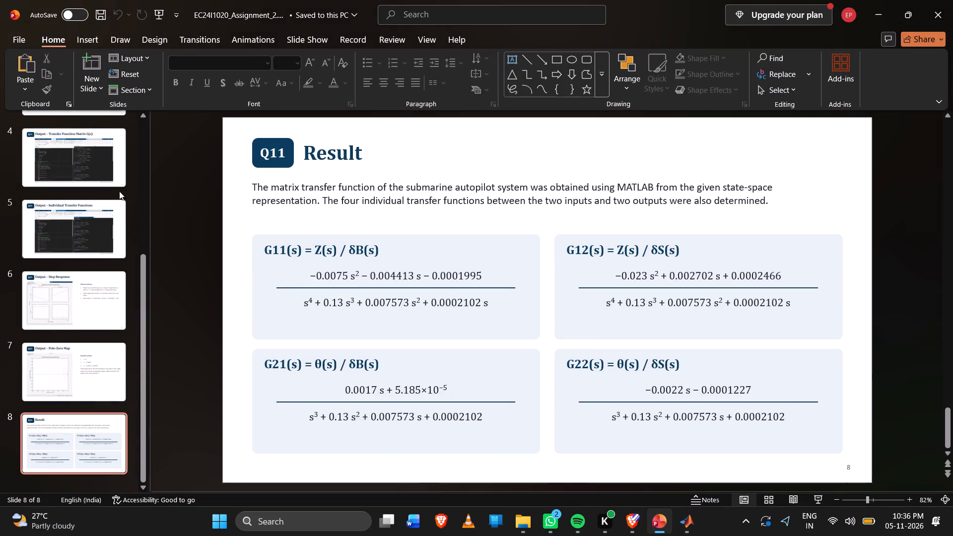
click(66, 242)
click(85, 309)
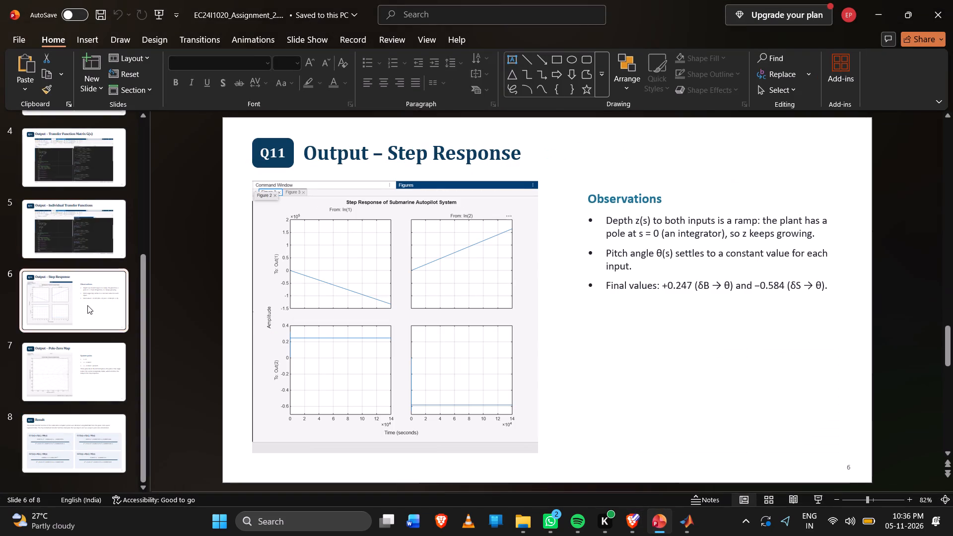
click(101, 241)
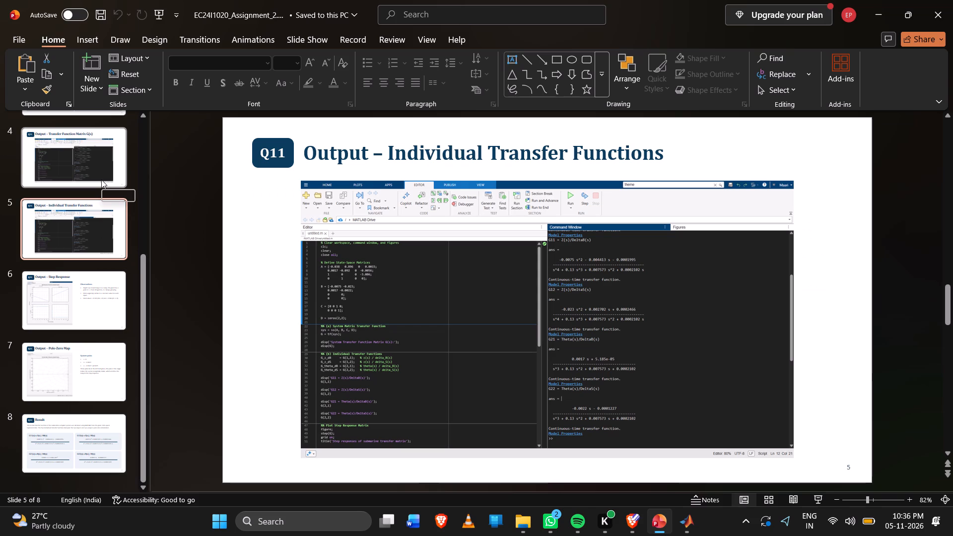
click(101, 180)
click(349, 412)
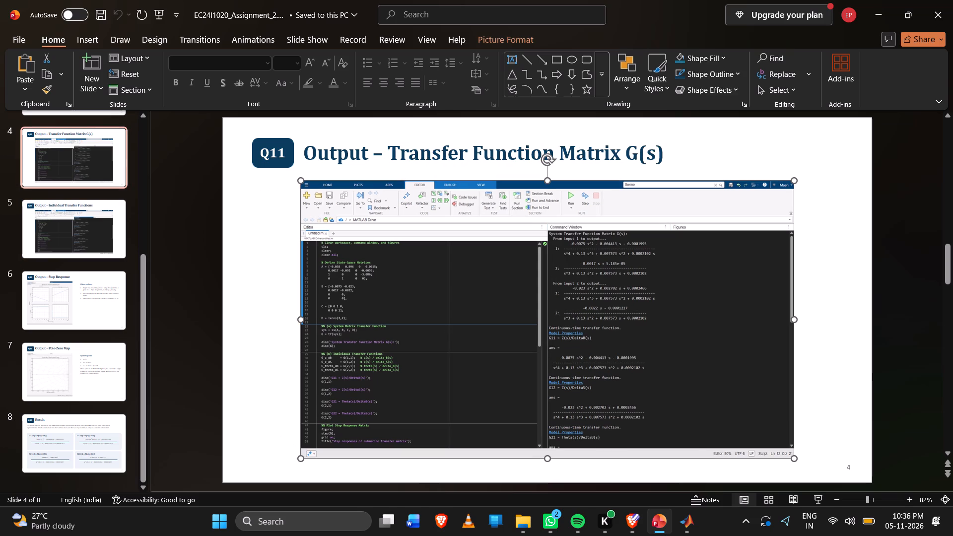
click(349, 452)
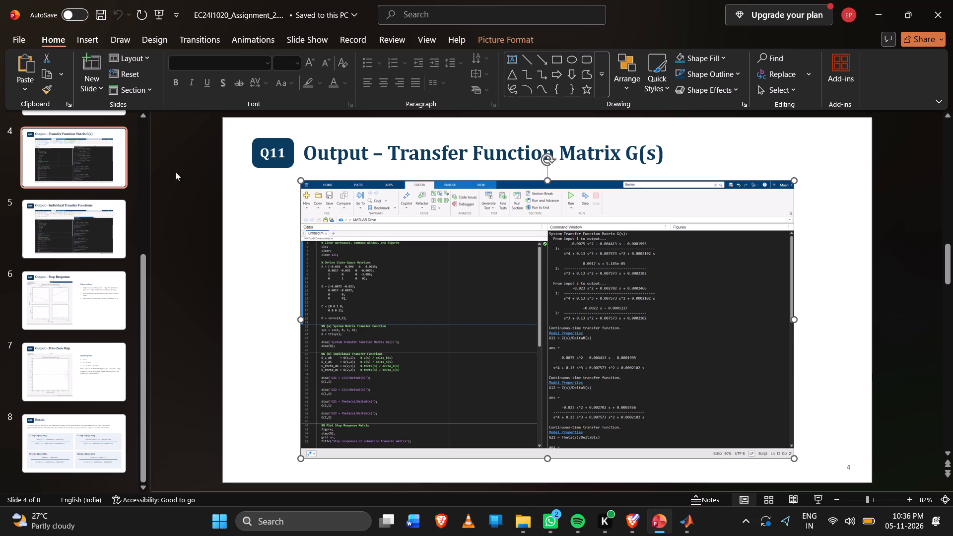
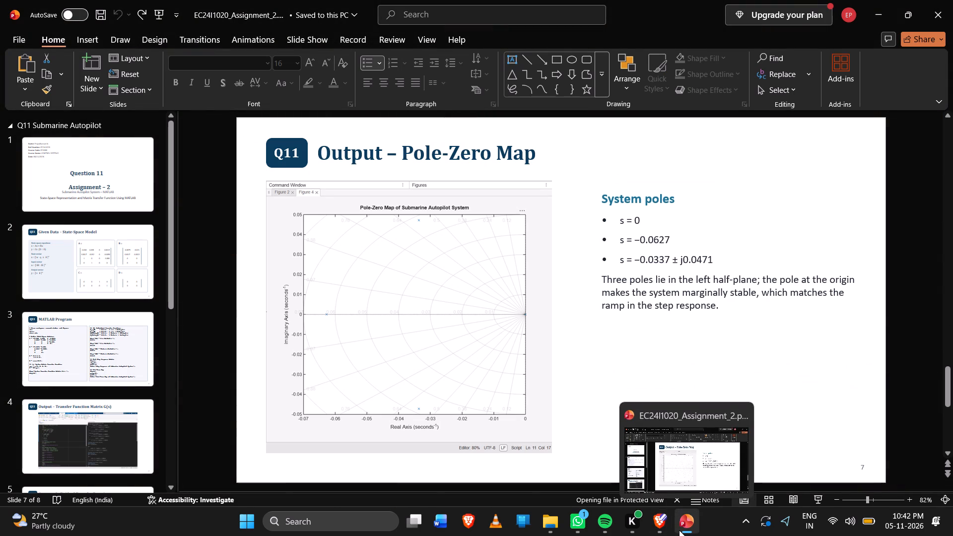
click(680, 476)
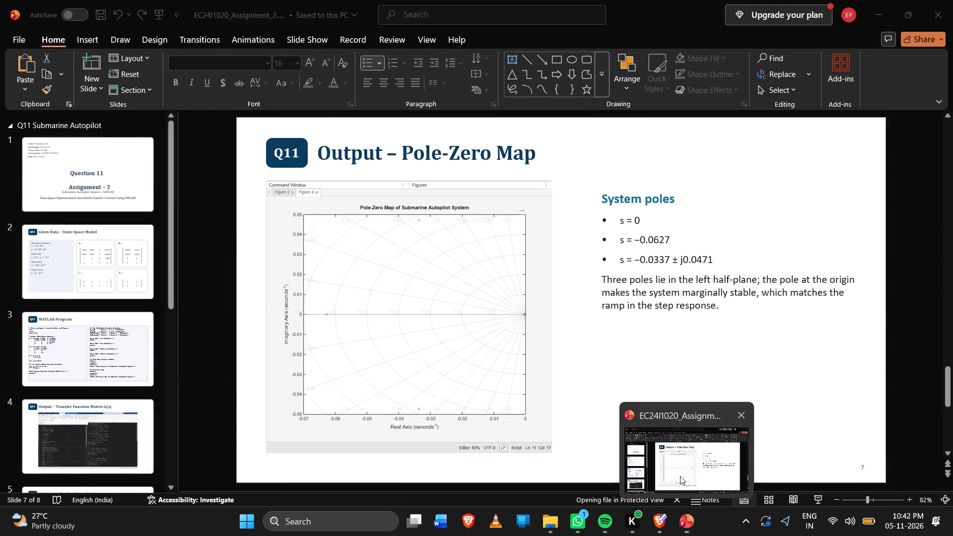
scroll(141, 210, up, 2)
click(133, 198)
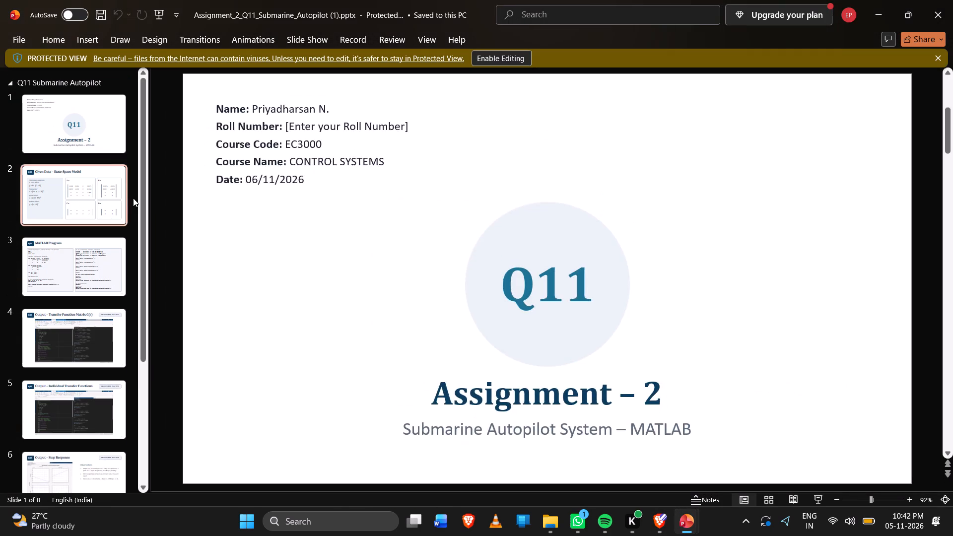
Switch to the roll-number-named Assignment 2 presentation and copy its "Question 11" title slide.
key(alt+Tab)
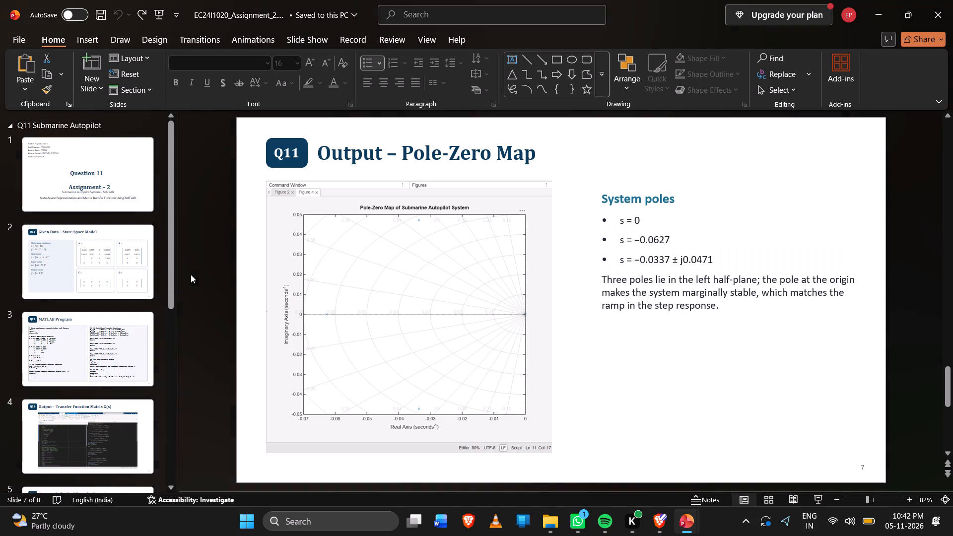
click(87, 176)
key(ctrl+c)
Return to Assignment_2_Q11_Submarine_Autopilot (1).pptx and enable editing of the protected file.
key(alt+Tab)
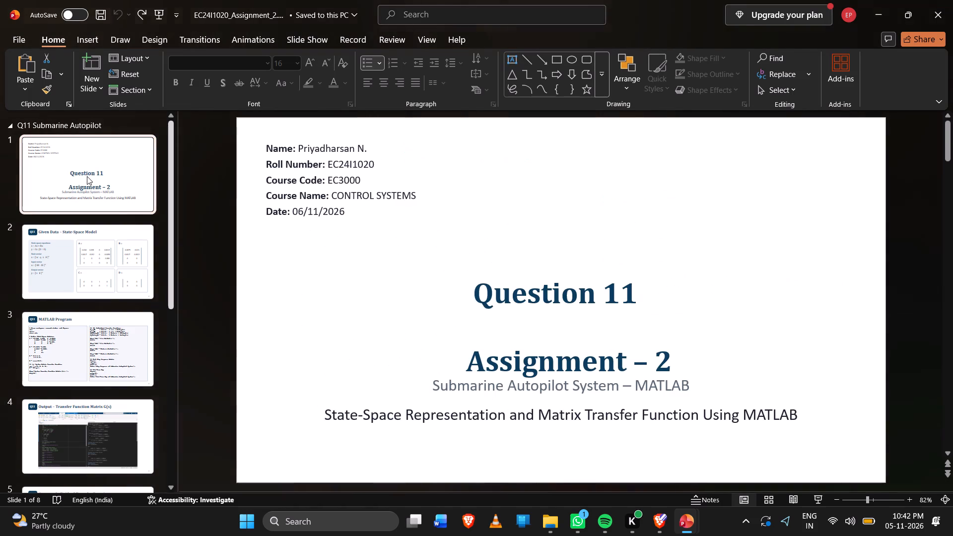
click(80, 116)
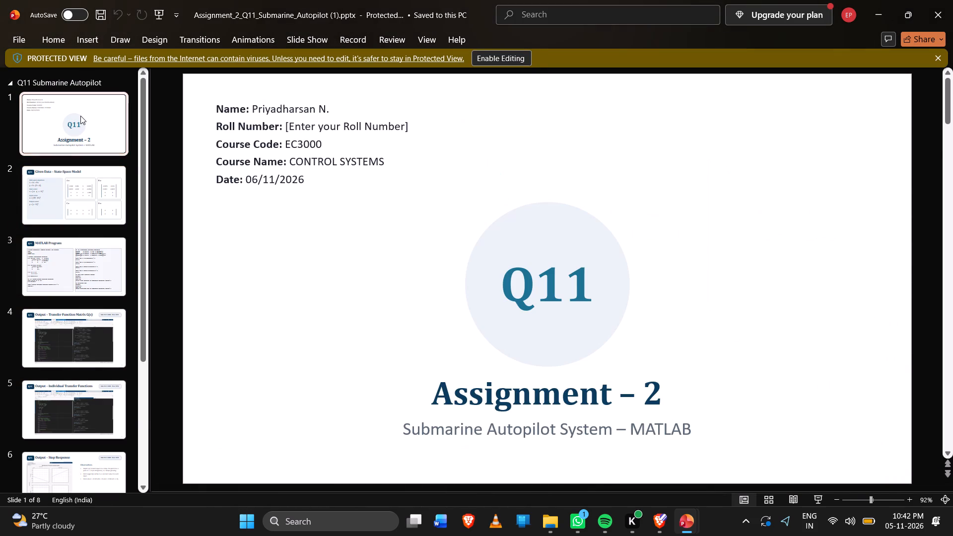
right_click(80, 116)
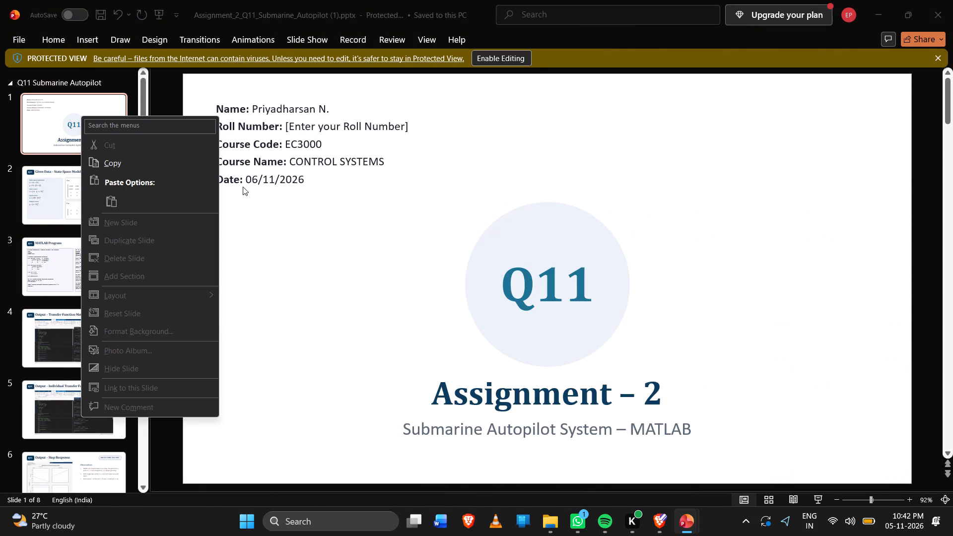
click(512, 55)
click(512, 55)
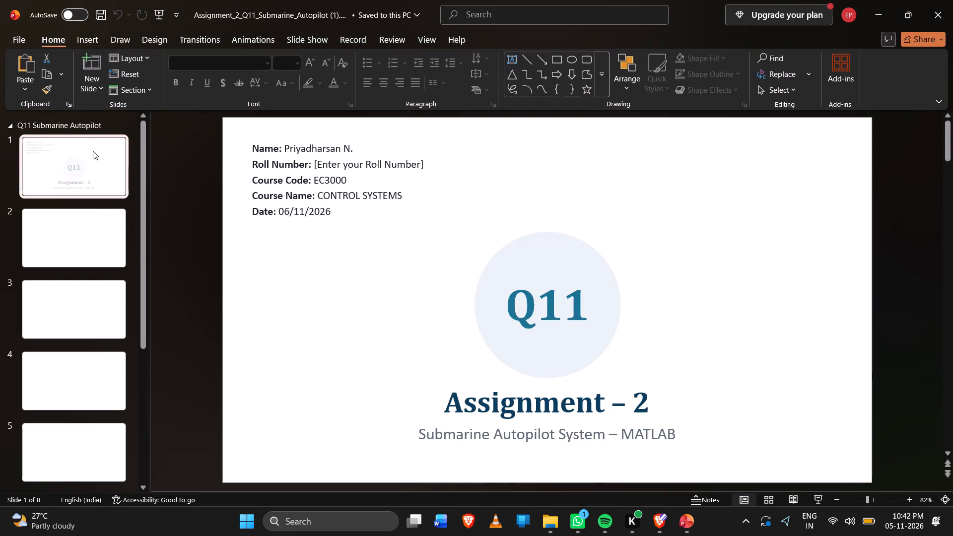
Replace the "Q11" title slide with the copied "Question 11" title slide, placing it first in the deck.
click(93, 151)
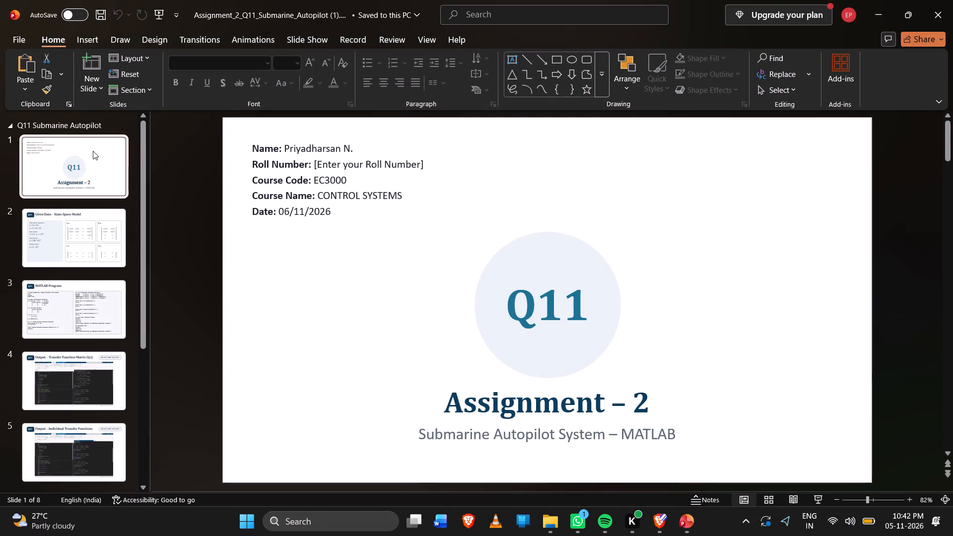
right_click(93, 151)
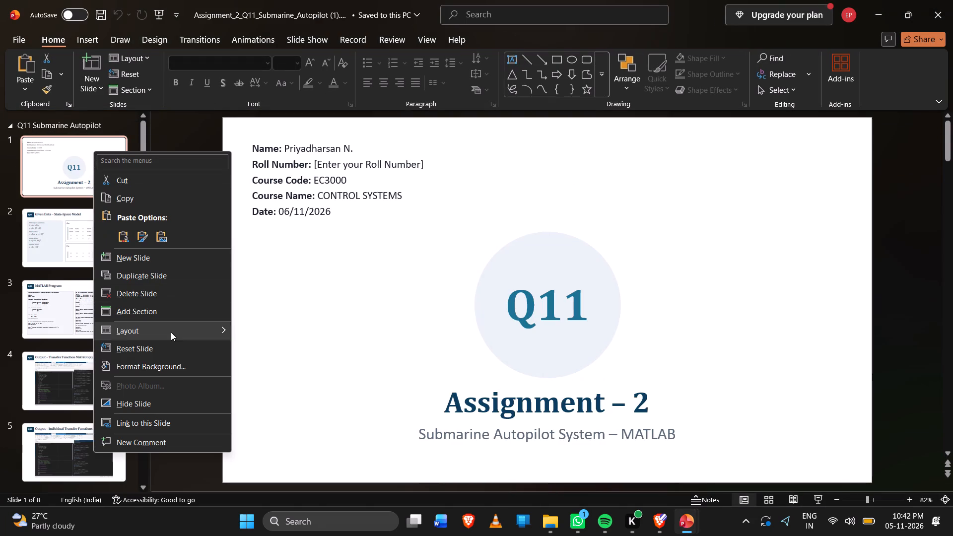
click(151, 299)
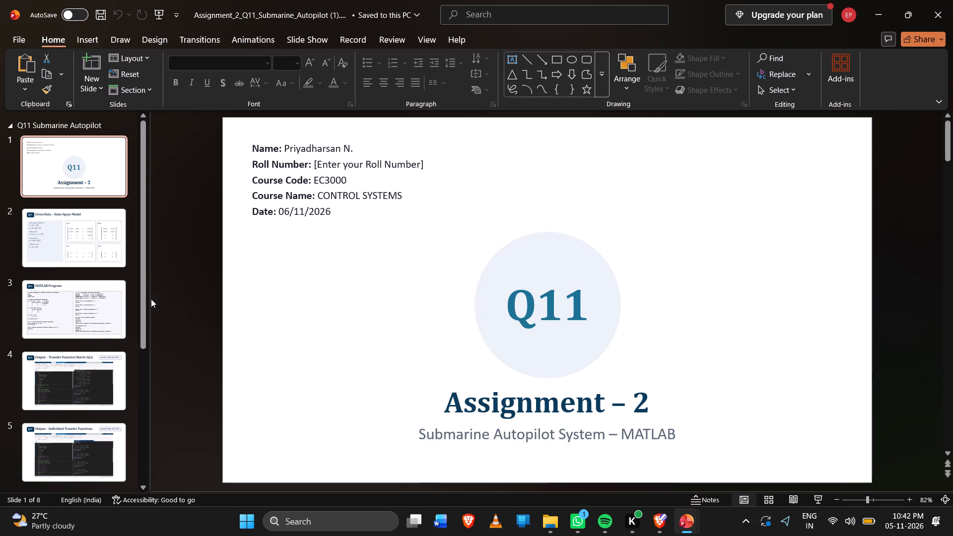
click(97, 182)
key(ctrl+v)
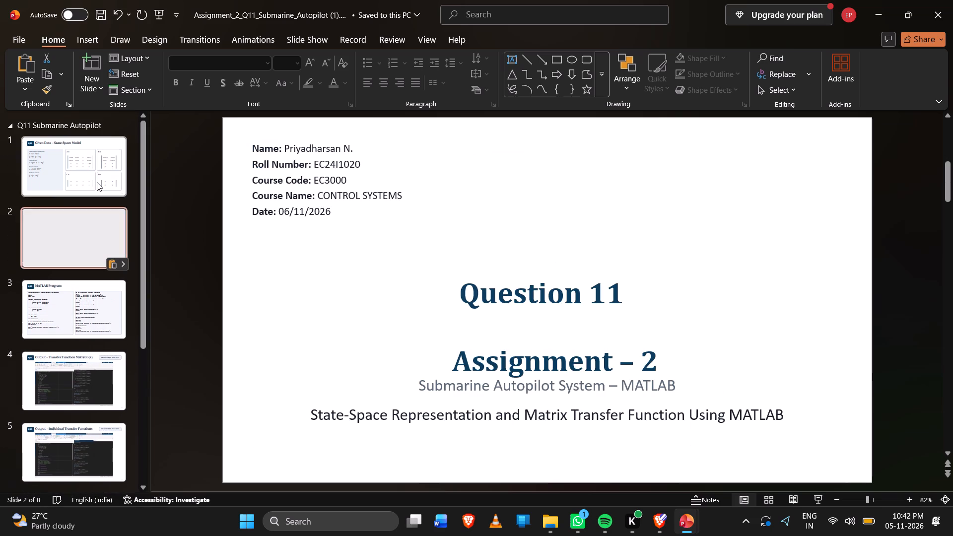
drag(88, 234, 89, 154)
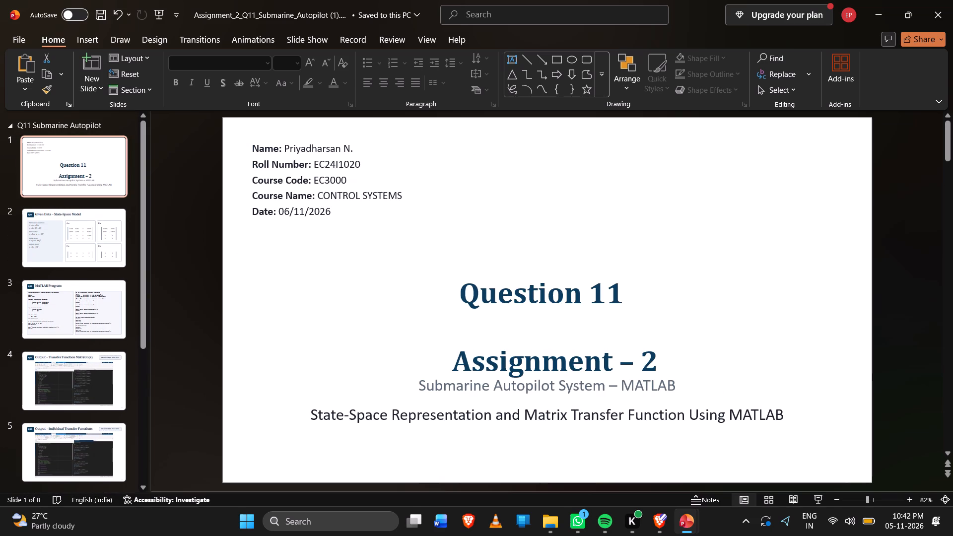
Review the opening slides from the title slide through "Output – Transfer Function Matrix G(s)".
scroll(78, 275, down, 5)
scroll(78, 275, up, 5)
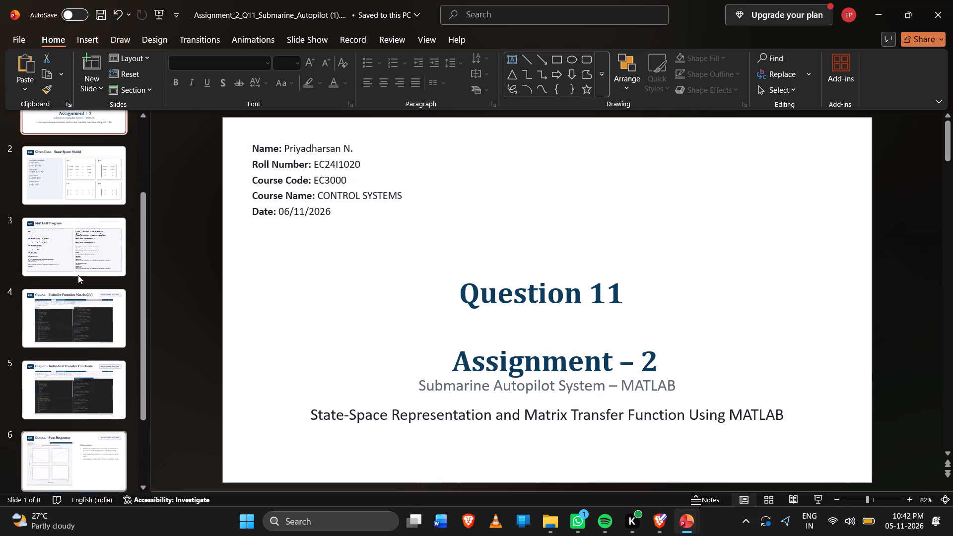
scroll(78, 275, up, 1)
click(82, 304)
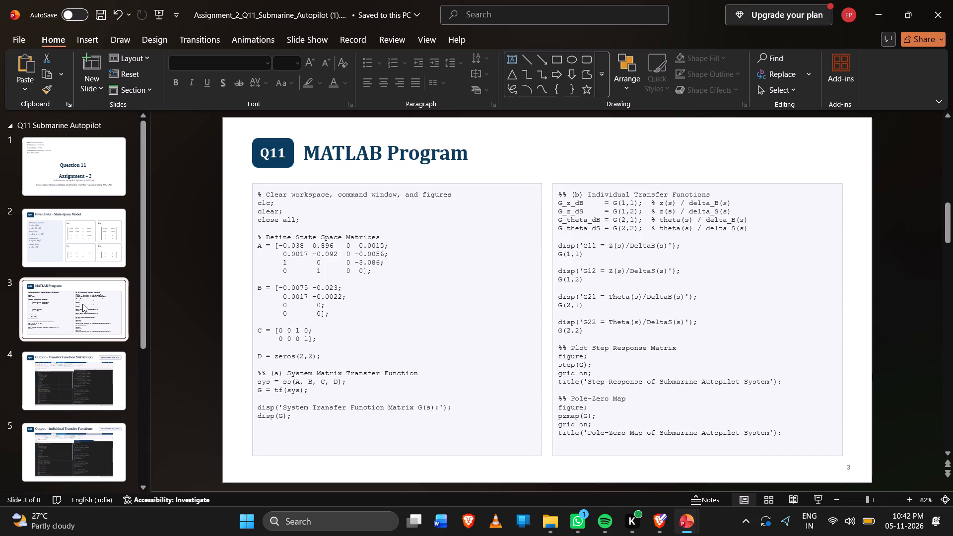
scroll(82, 304, up, 2)
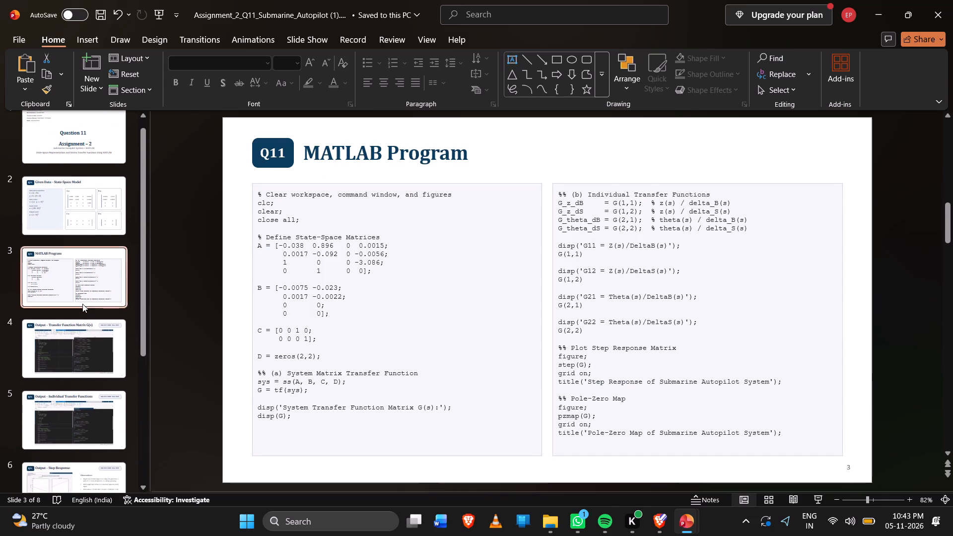
click(88, 235)
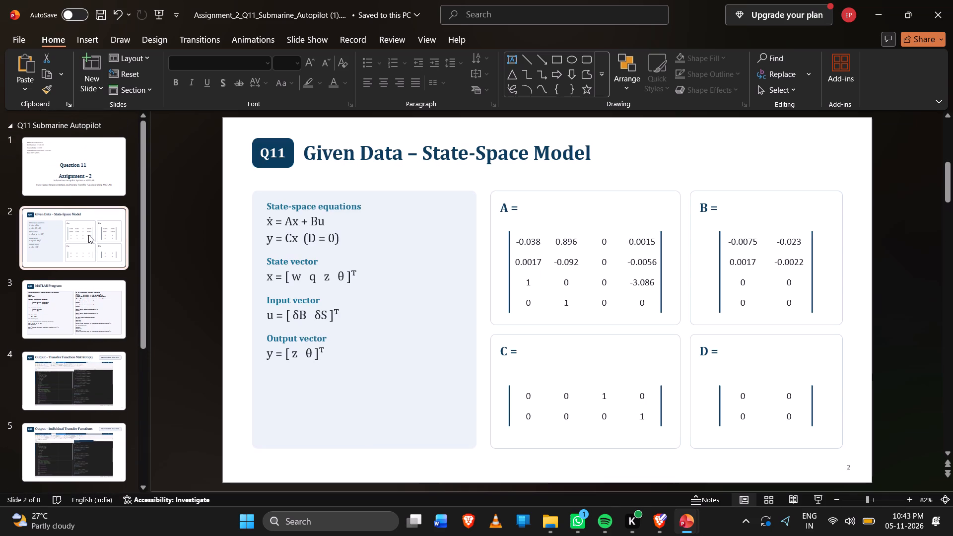
key(Down)
key(Down)
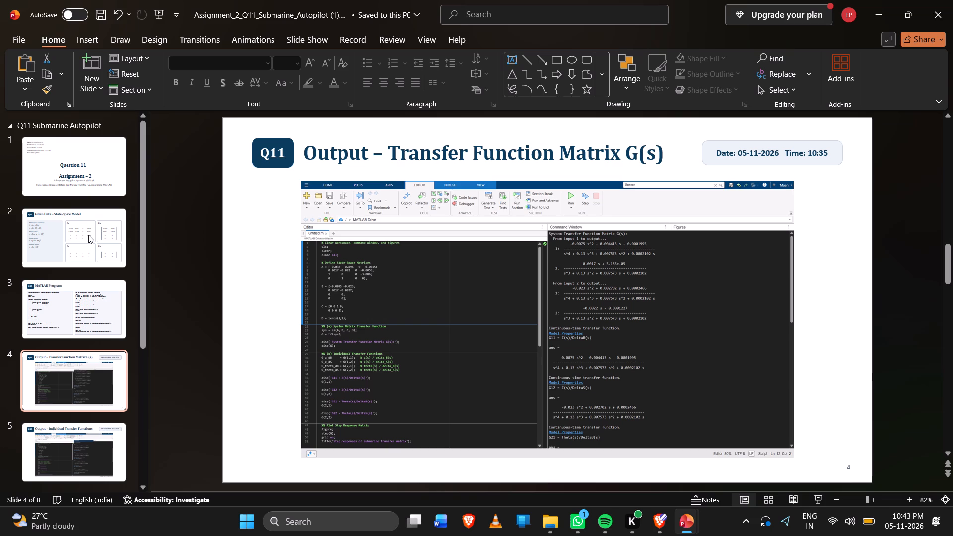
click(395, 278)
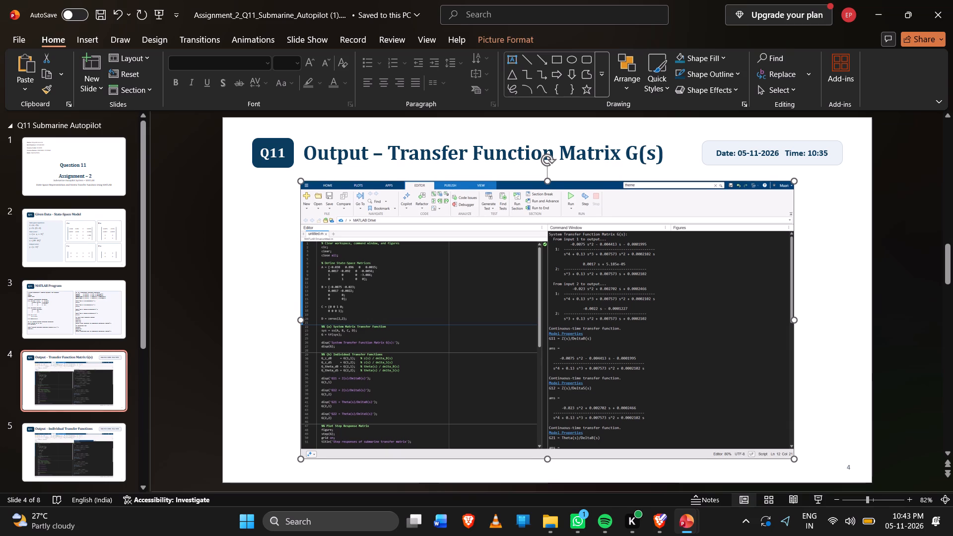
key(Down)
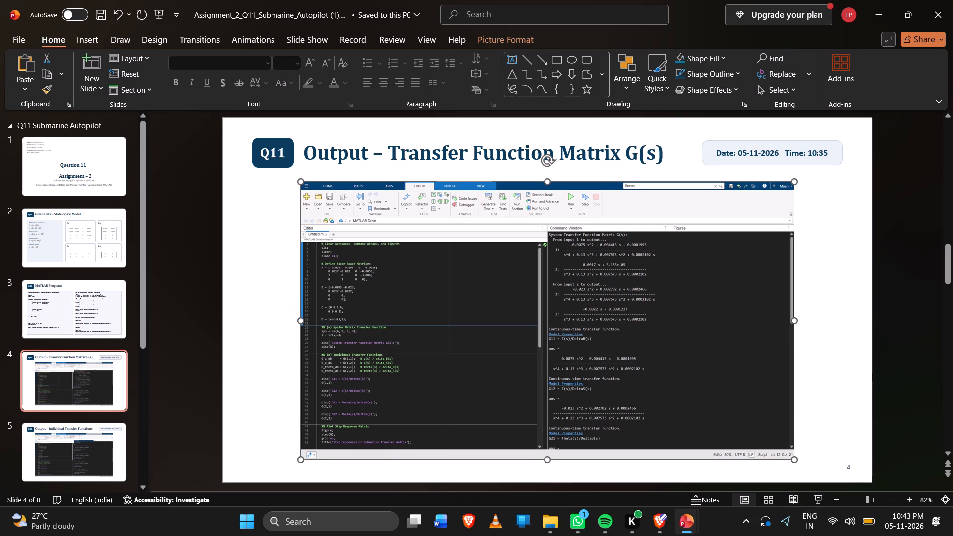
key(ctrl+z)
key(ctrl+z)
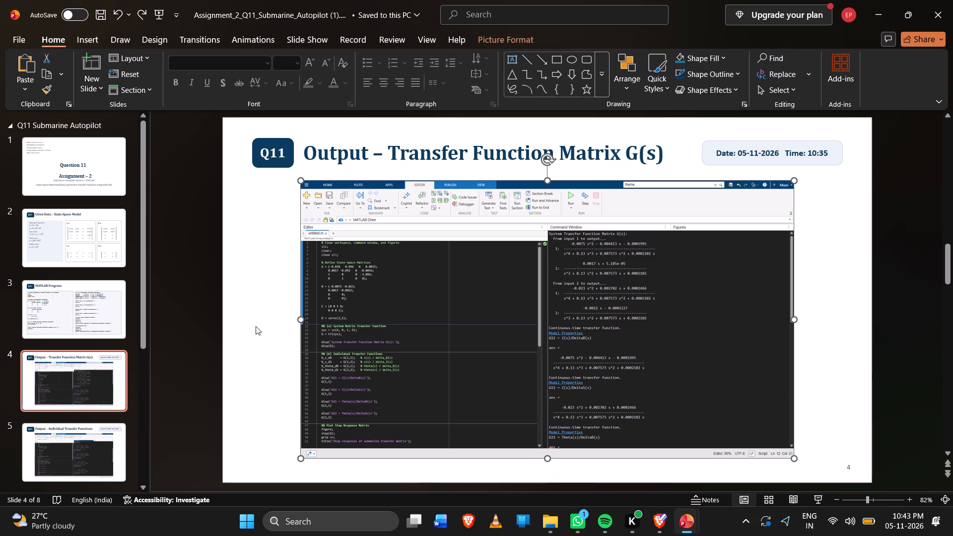
Review the remaining slides from "Output – Individual Transfer Functions" through "Result", including their date and time stamps.
click(106, 469)
key(Down)
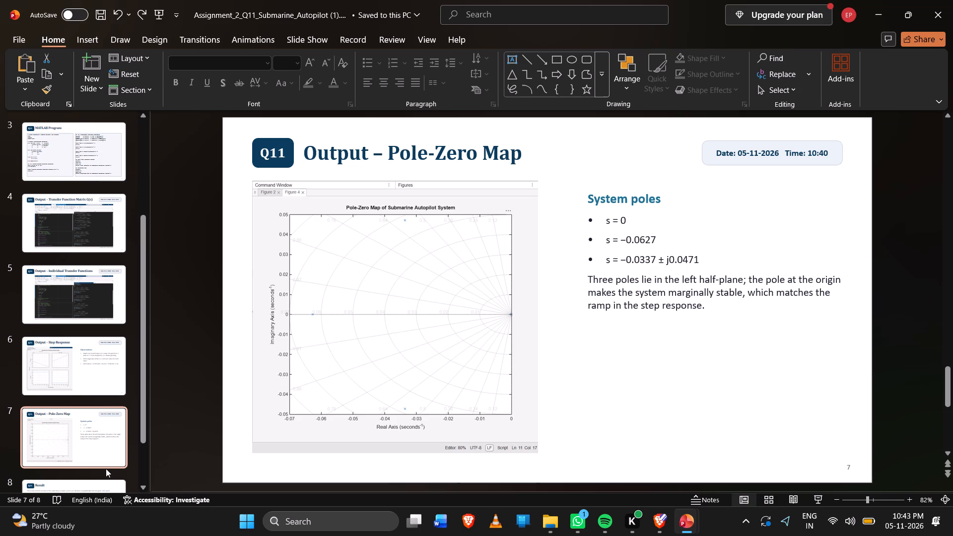
key(Up)
key(Down)
key(Down)
key(Down)
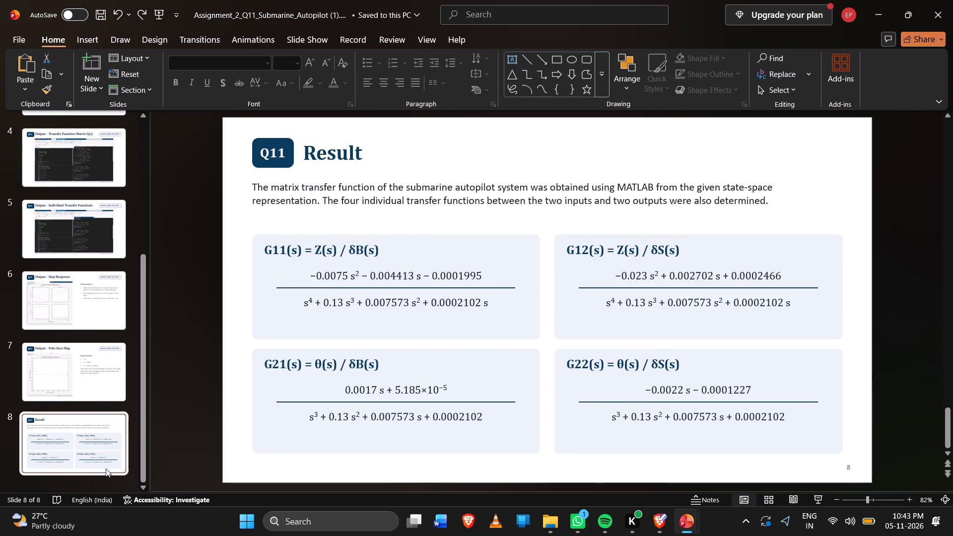
key(Up)
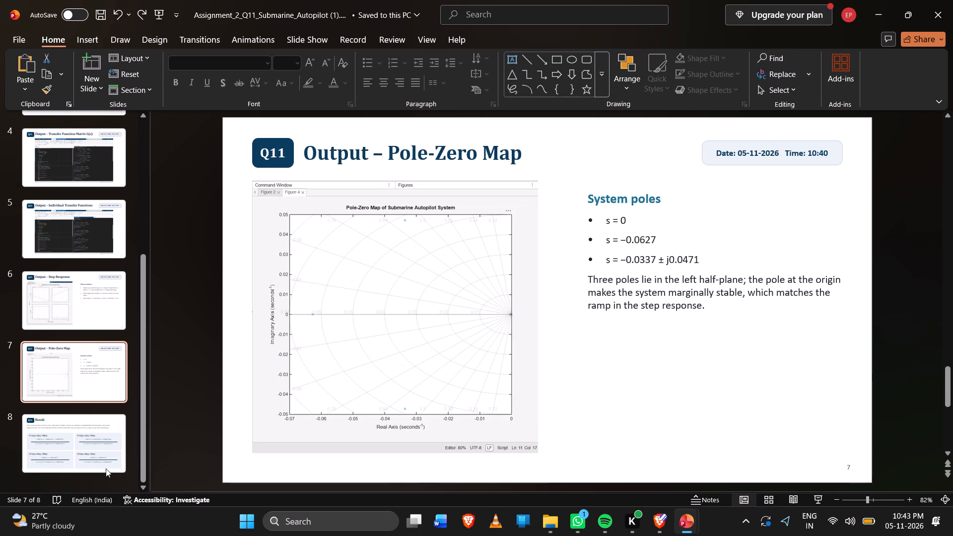
key(Down)
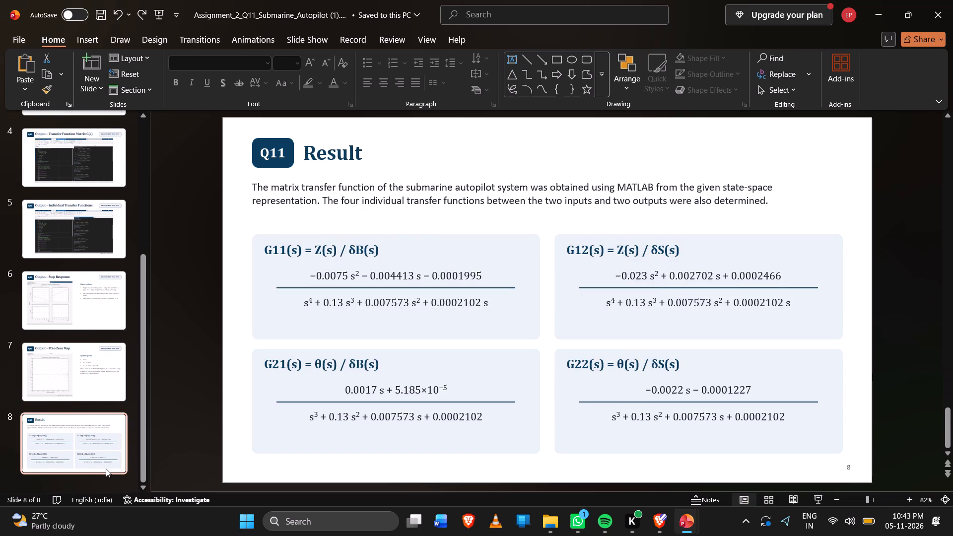
key(Up)
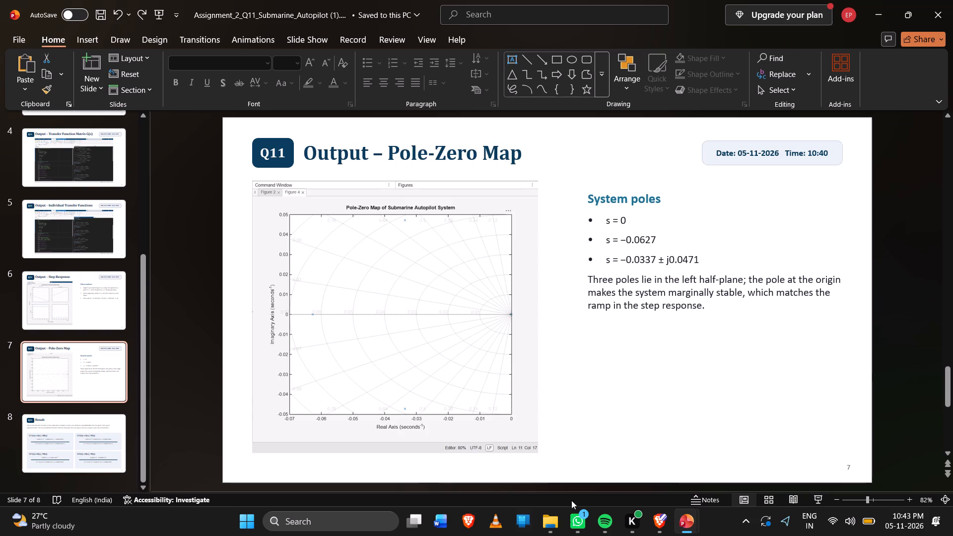
In the Downloads folder, delete the older roll-number-named Assignment 2 presentation and Assignment_2_Q11_Submarine_Autopilot.pptx.
click(554, 529)
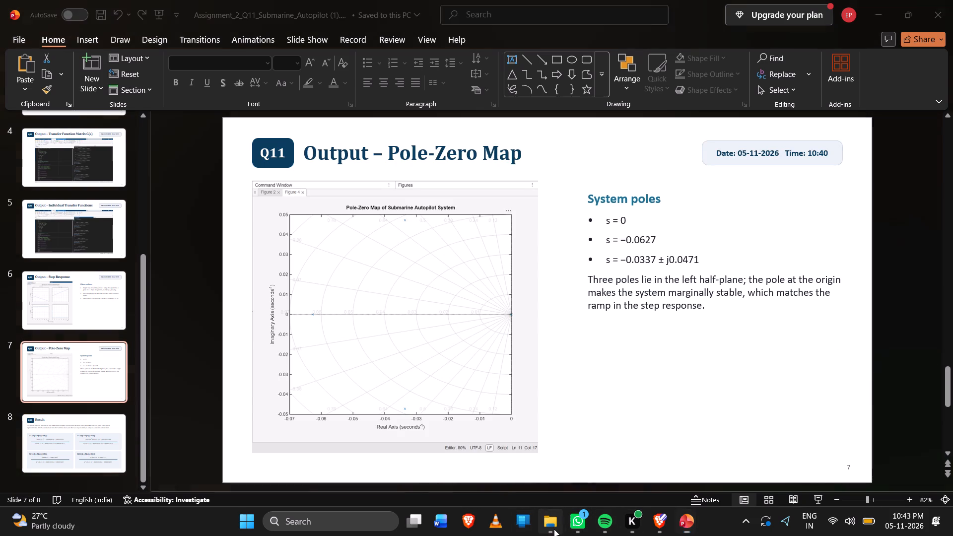
click(560, 295)
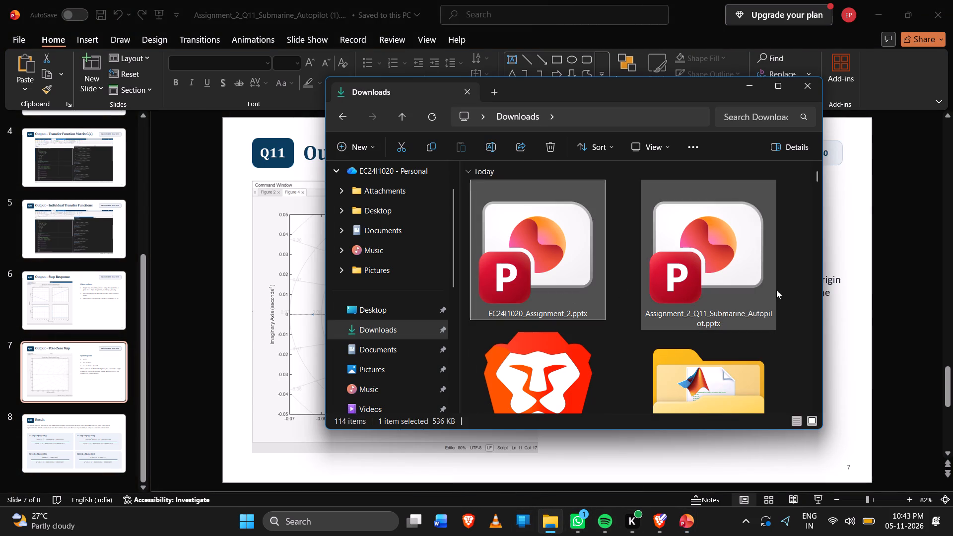
scroll(783, 290, down, 2)
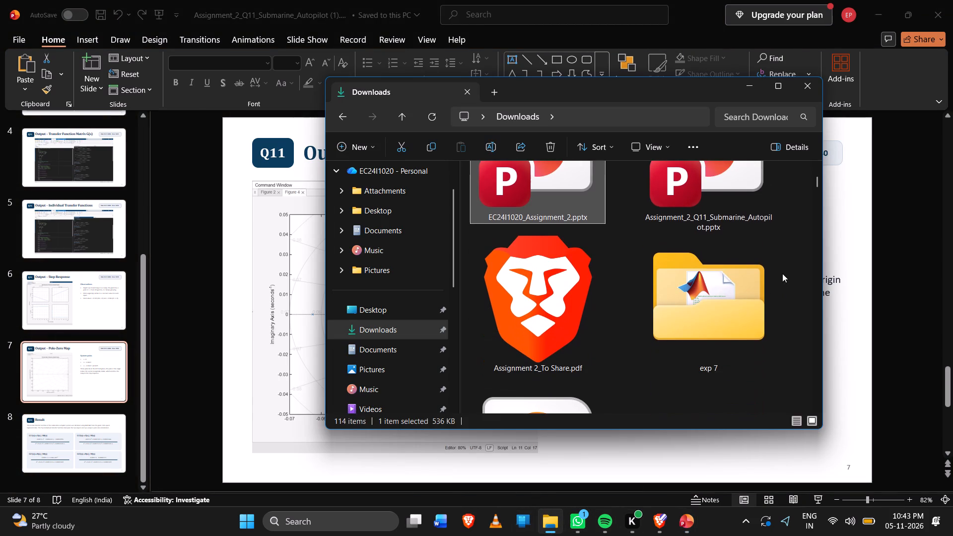
ctrl+click(750, 203)
ctrl+click(597, 348)
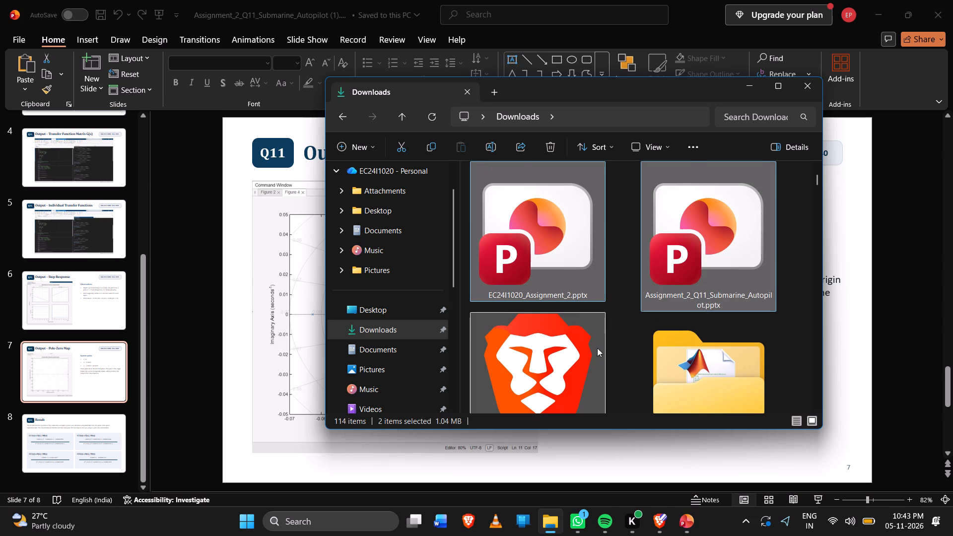
key(Delete)
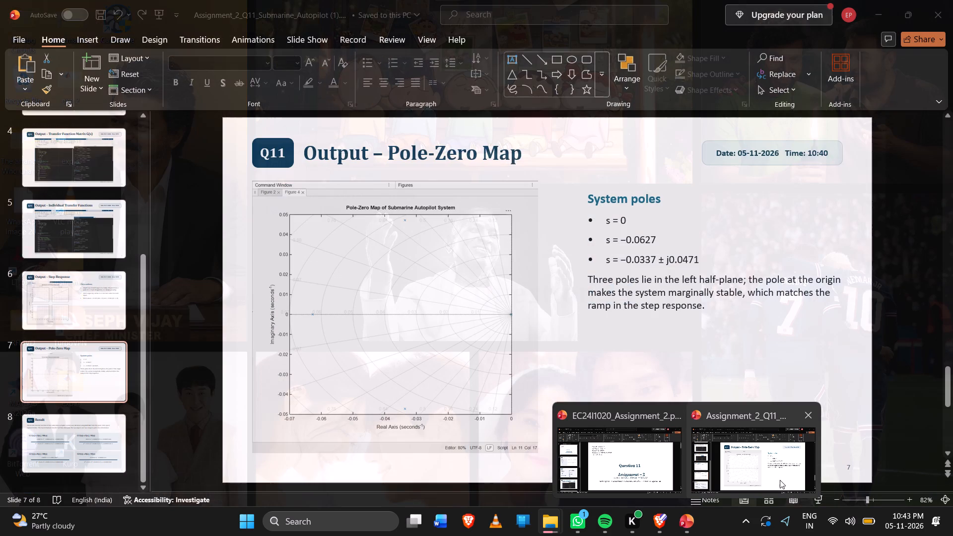
Close the older roll-number-named Assignment 2 presentation and retry its deletion from the Downloads folder.
click(670, 419)
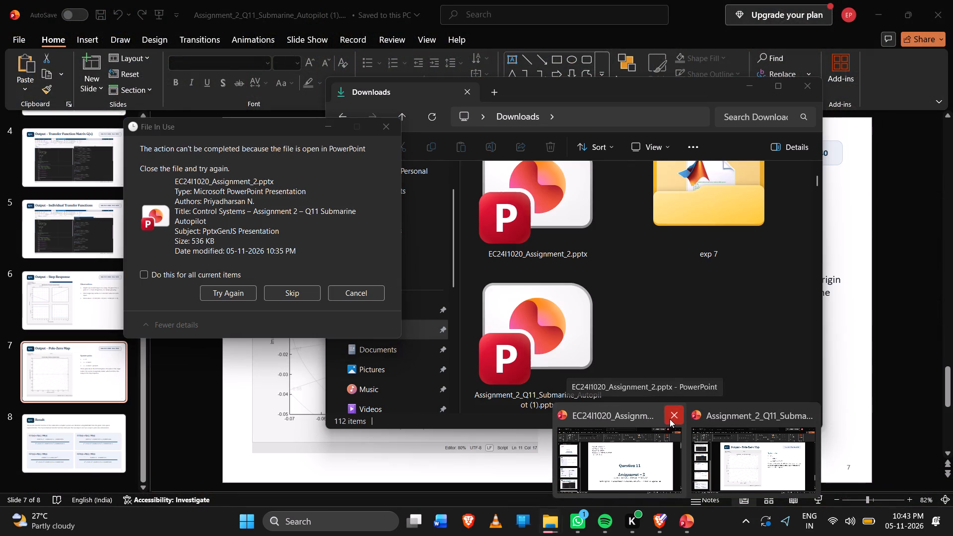
click(245, 296)
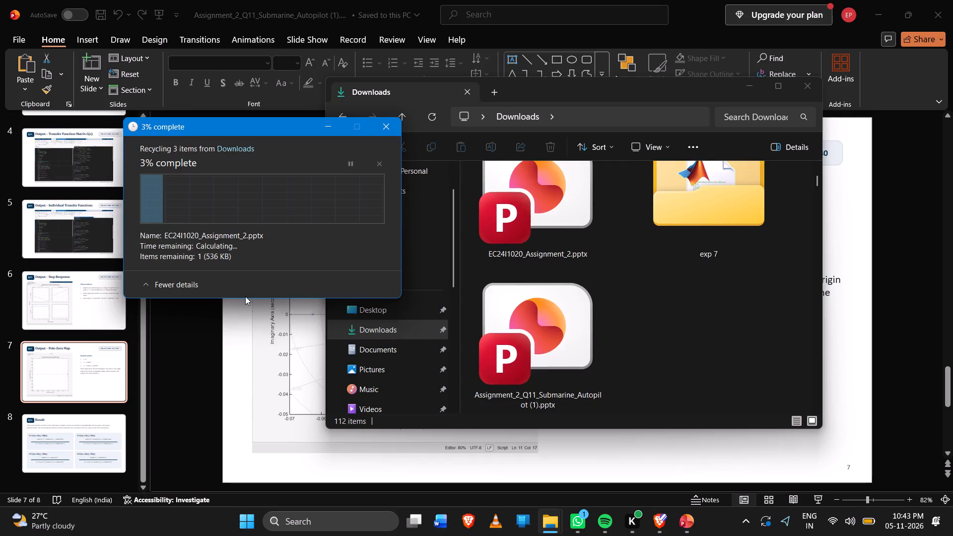
scroll(584, 278, up, 4)
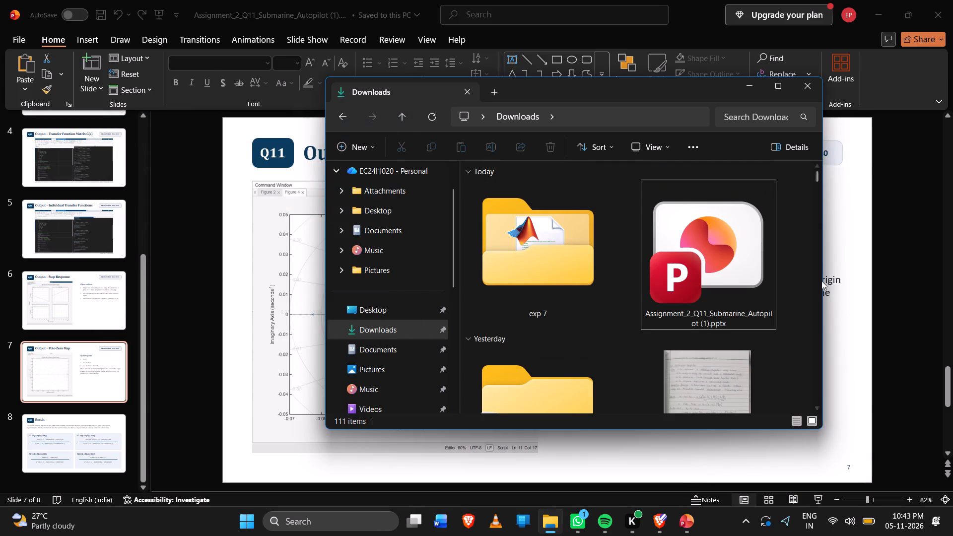
Upload a copy of the Assignment_2_Q11_Submarine_Autopilot (1) presentation to OneDrive – Personal.
click(893, 322)
click(262, 4)
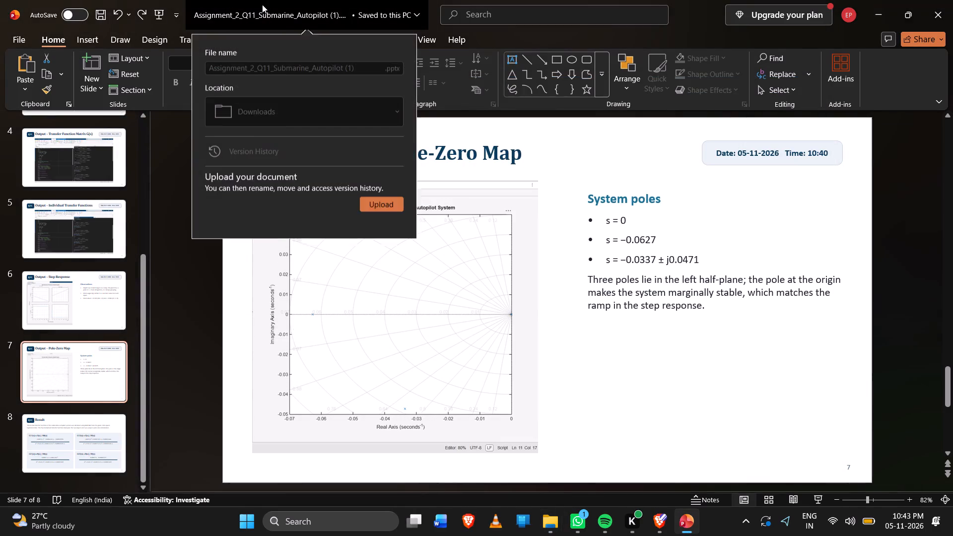
click(378, 201)
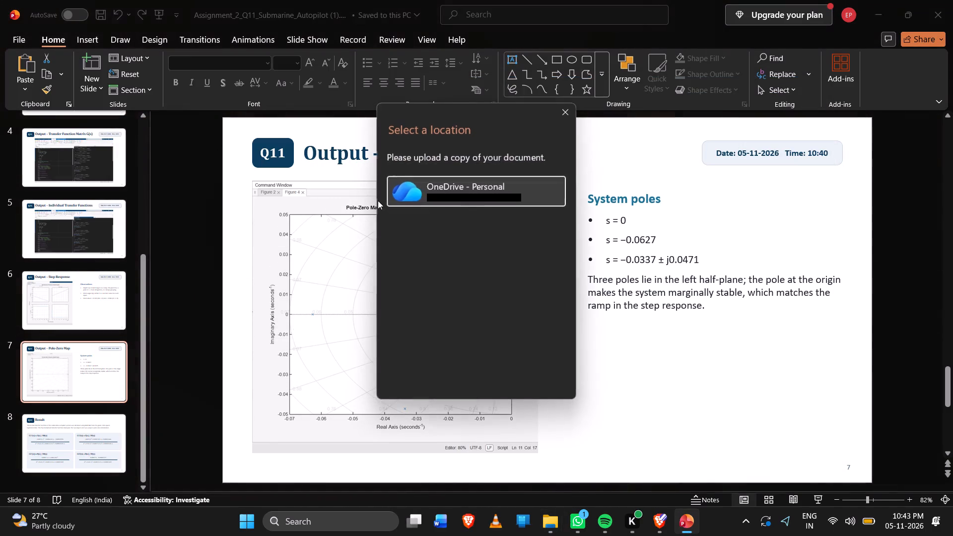
click(490, 177)
double_click(493, 189)
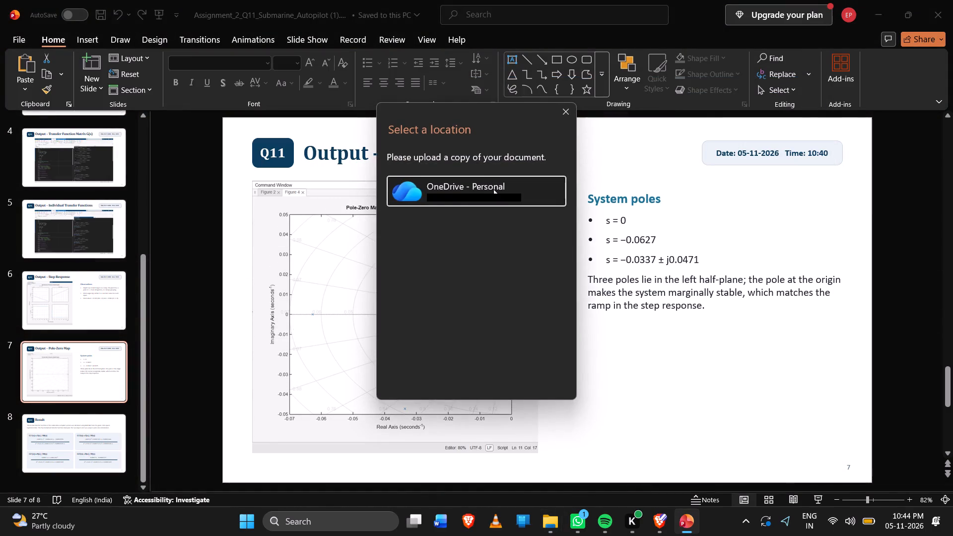
double_click(493, 189)
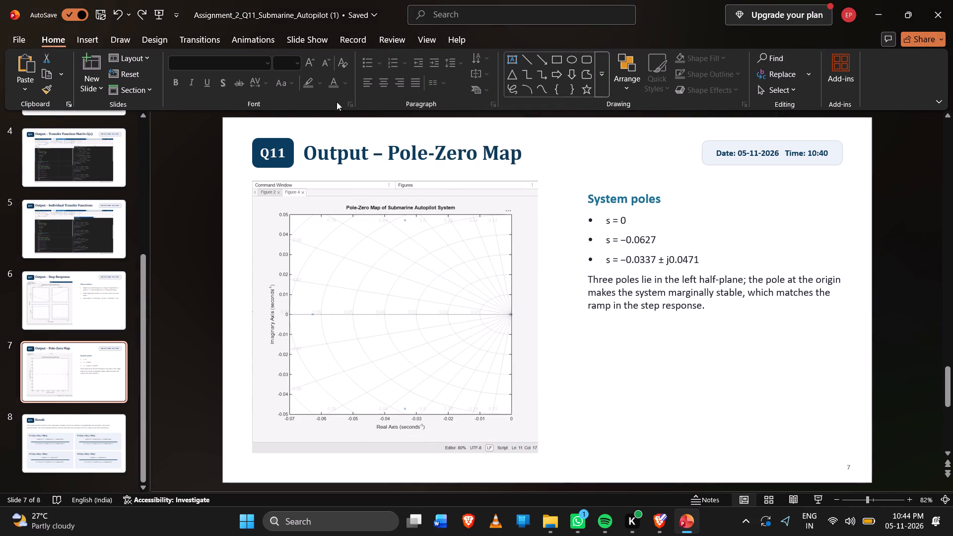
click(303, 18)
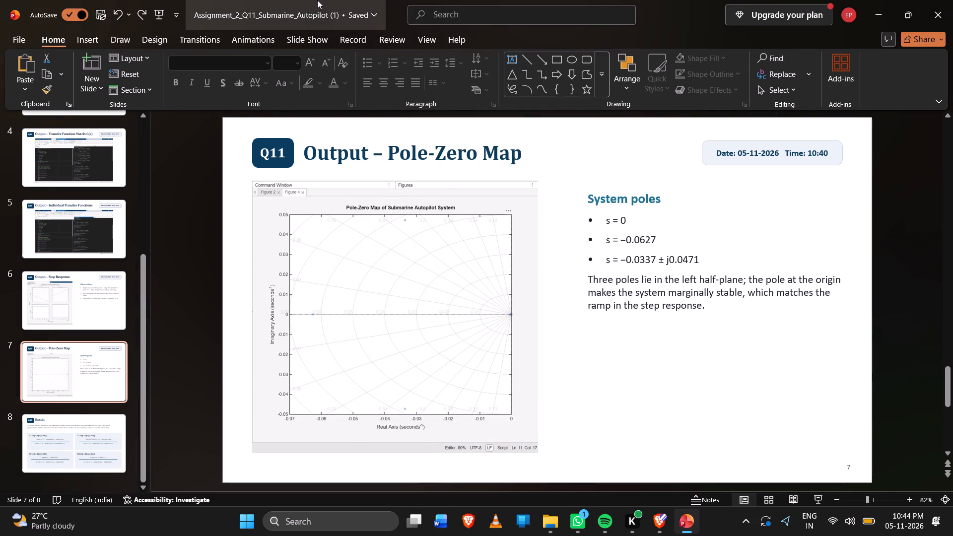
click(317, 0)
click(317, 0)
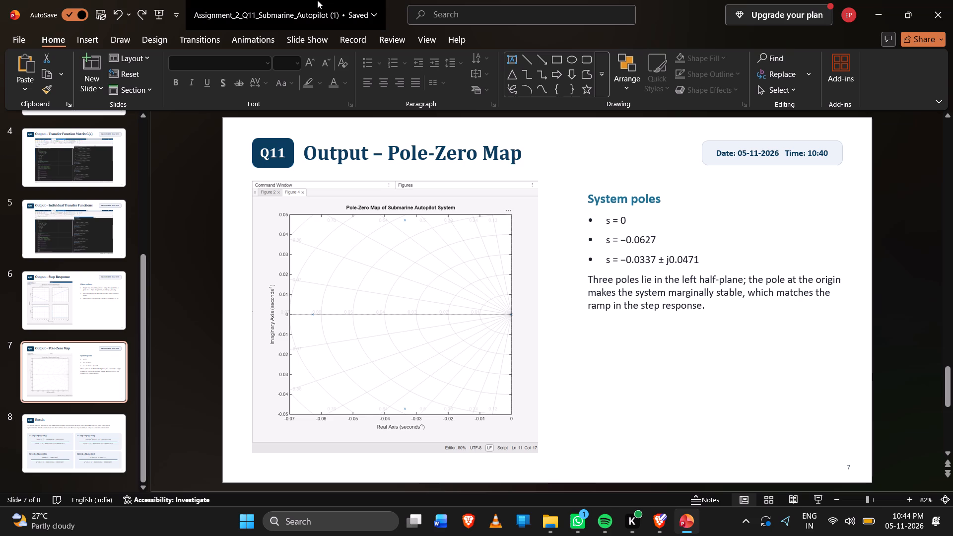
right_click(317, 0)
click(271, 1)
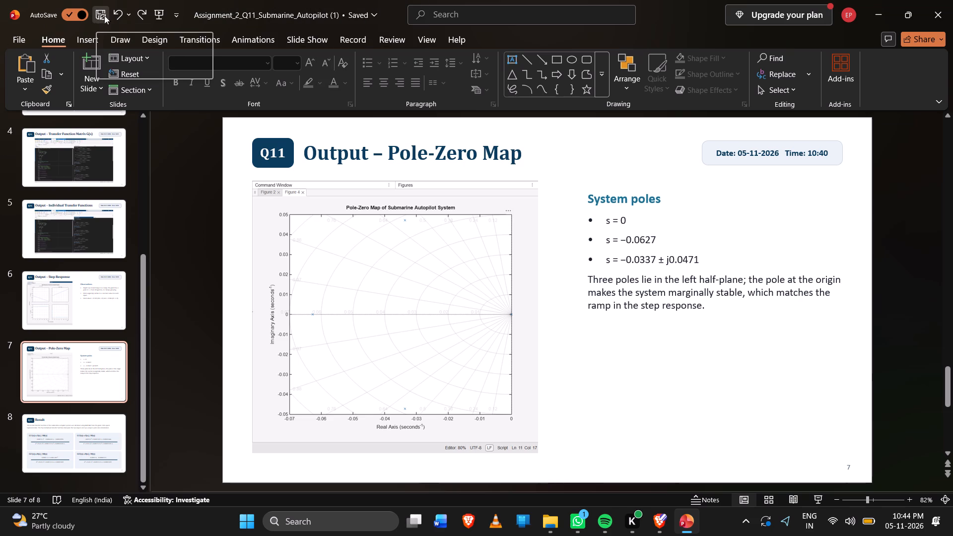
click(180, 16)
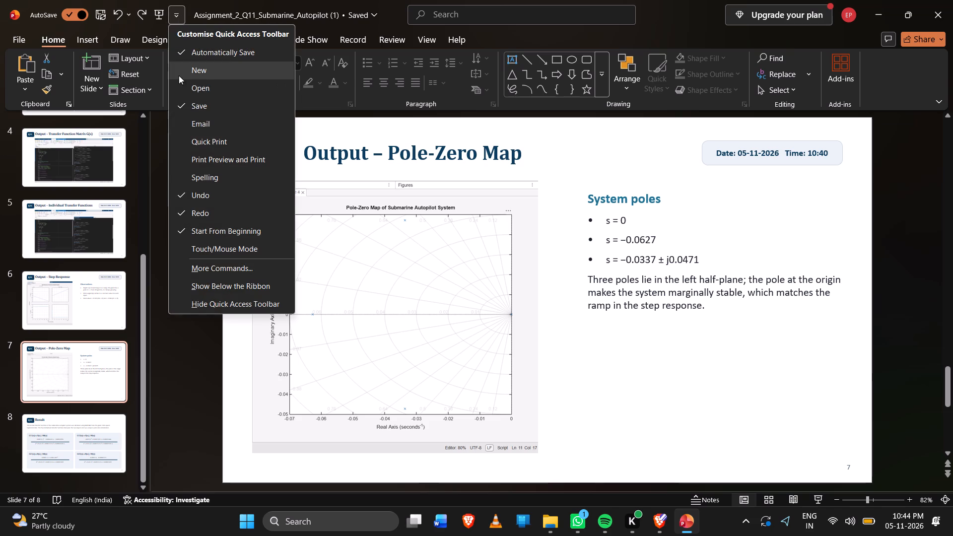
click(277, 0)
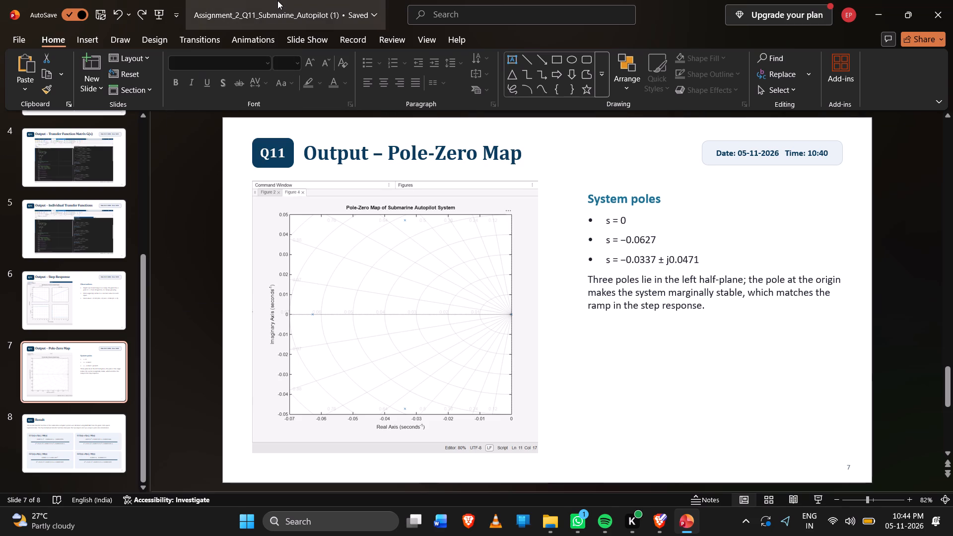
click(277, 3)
Save a copy of the presentation in the local Downloads folder, named with the roll number followed by _Assignment_2.pptx.
click(12, 41)
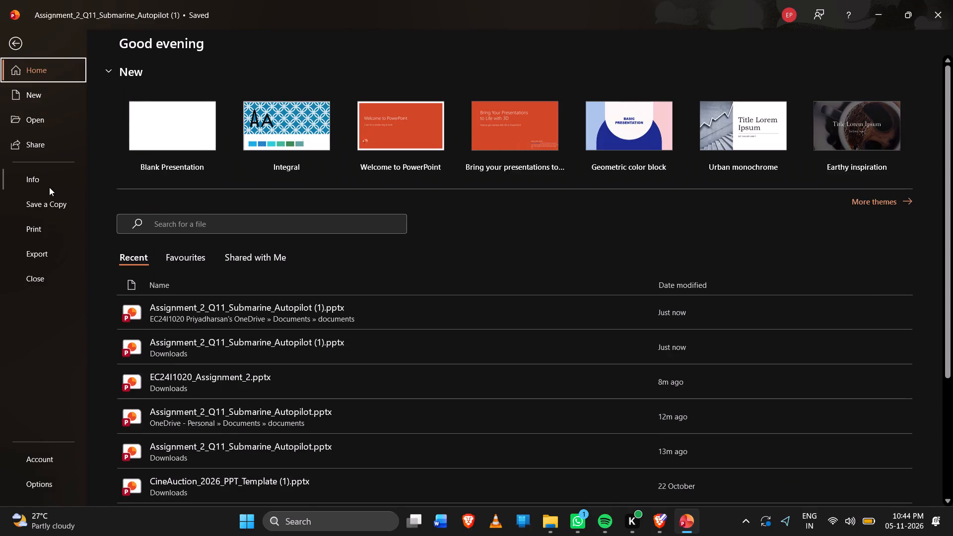
click(56, 203)
click(202, 336)
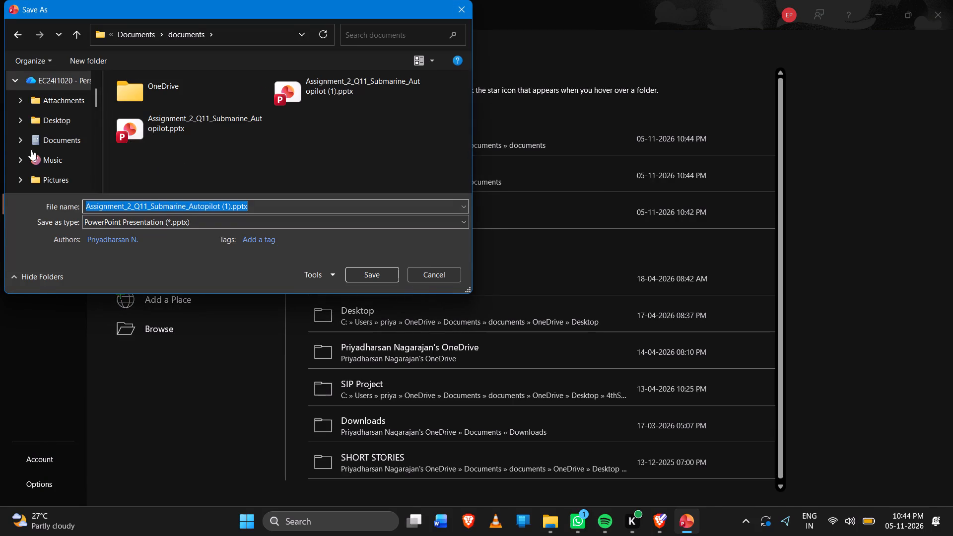
scroll(60, 135, down, 2)
scroll(60, 135, up, 1)
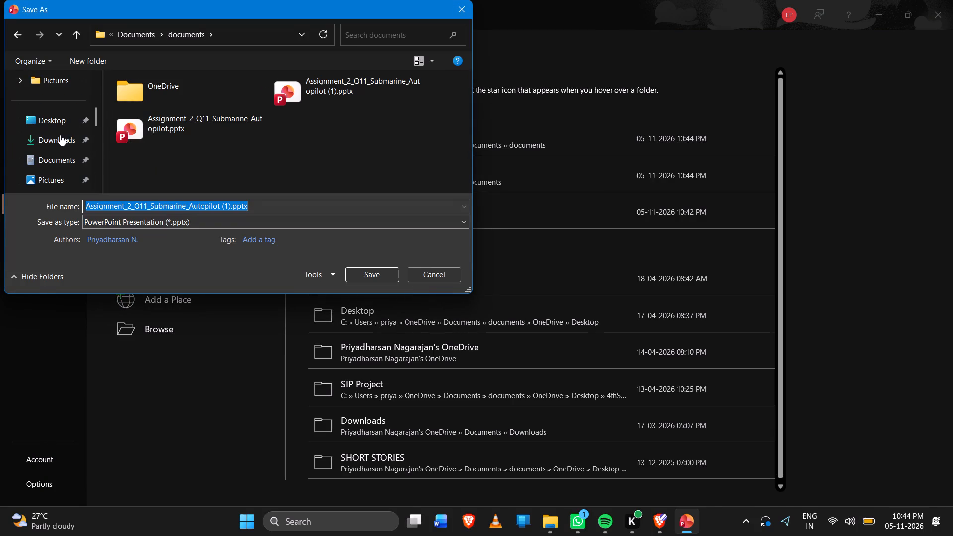
click(51, 134)
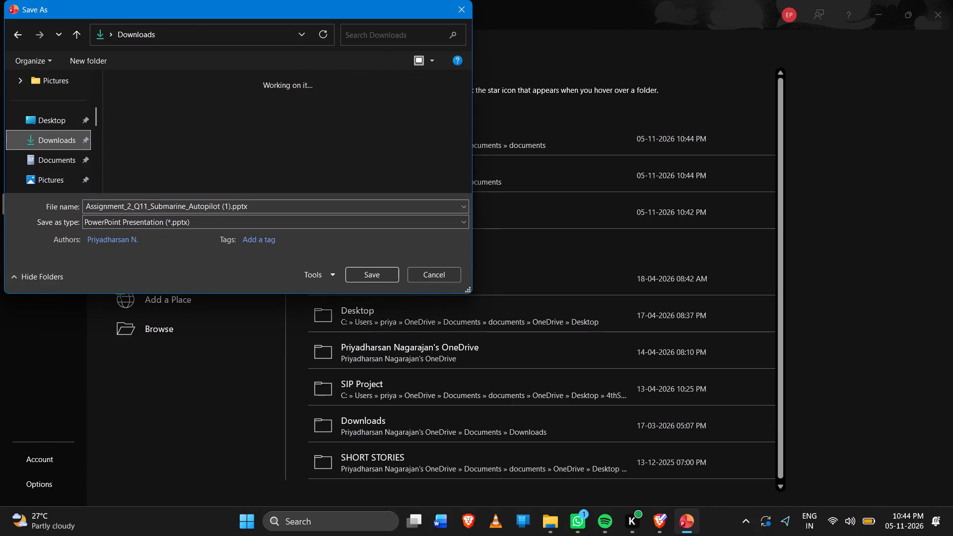
drag(230, 203, 180, 198)
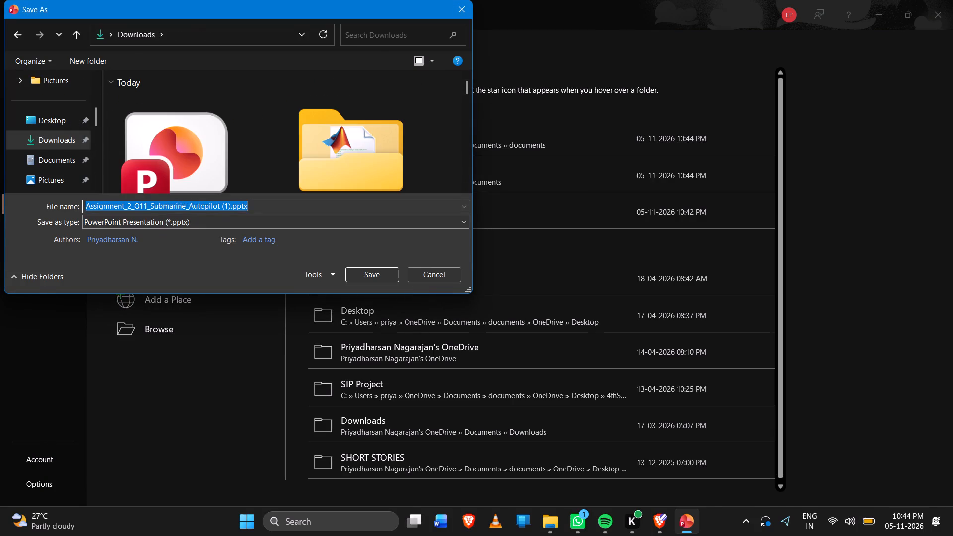
click(233, 205)
drag(230, 204, 133, 197)
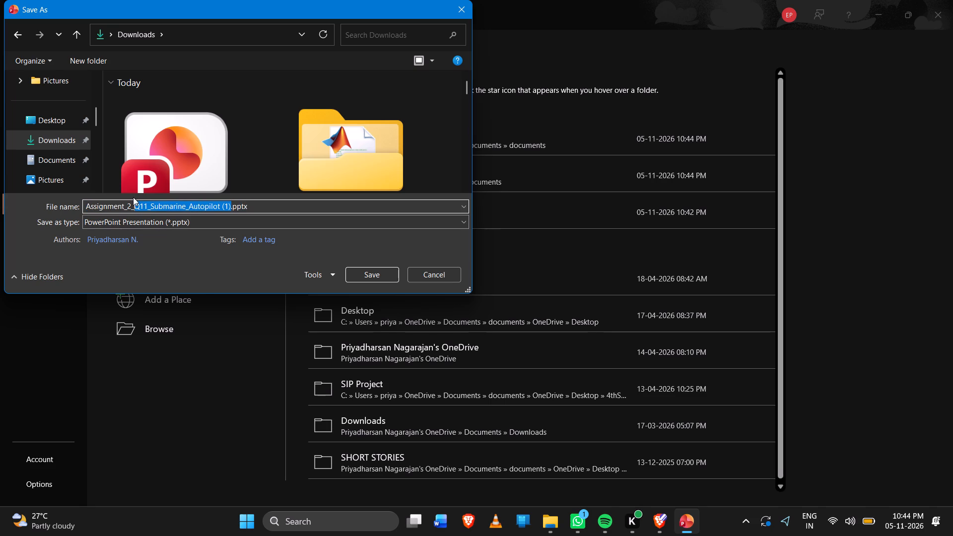
key(BackSpace)
key(BackSpace)
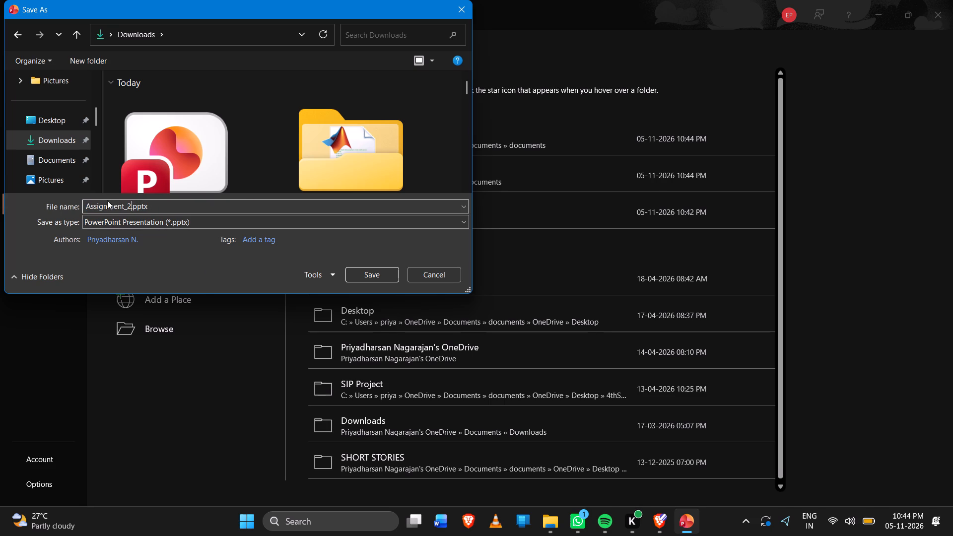
click(85, 203)
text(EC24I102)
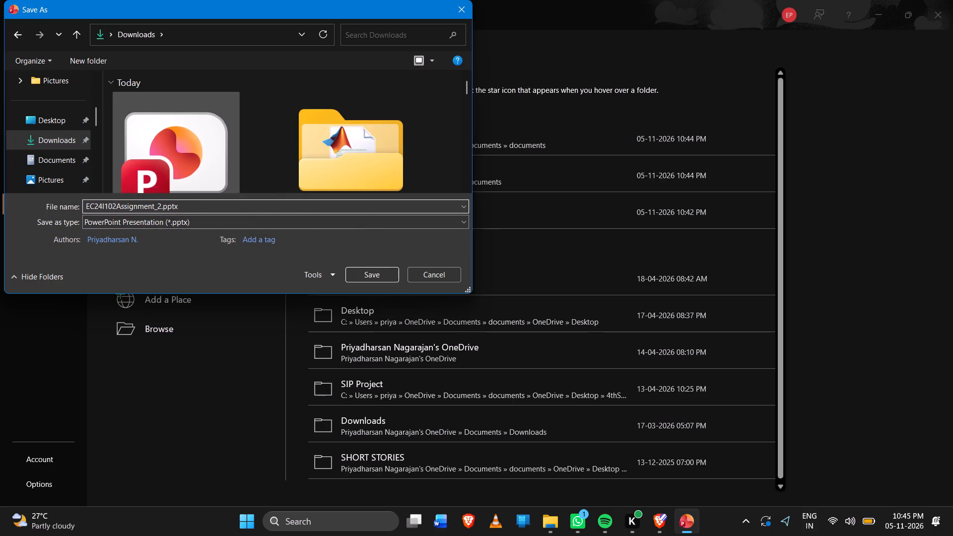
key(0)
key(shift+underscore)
click(355, 273)
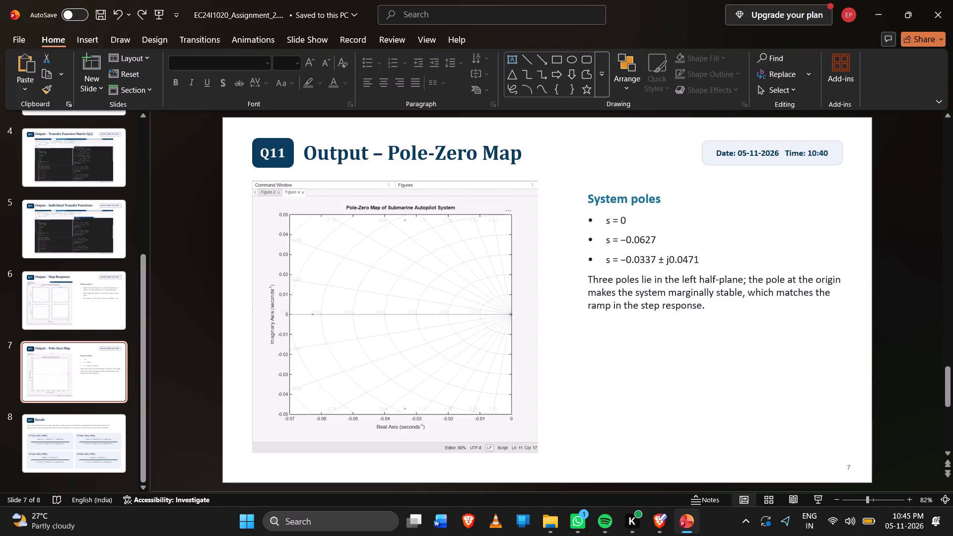
Check the saved deck from its title slide and look for the new roll-number-named file in the Downloads folder.
scroll(664, 267, down, 5)
scroll(664, 267, up, 15)
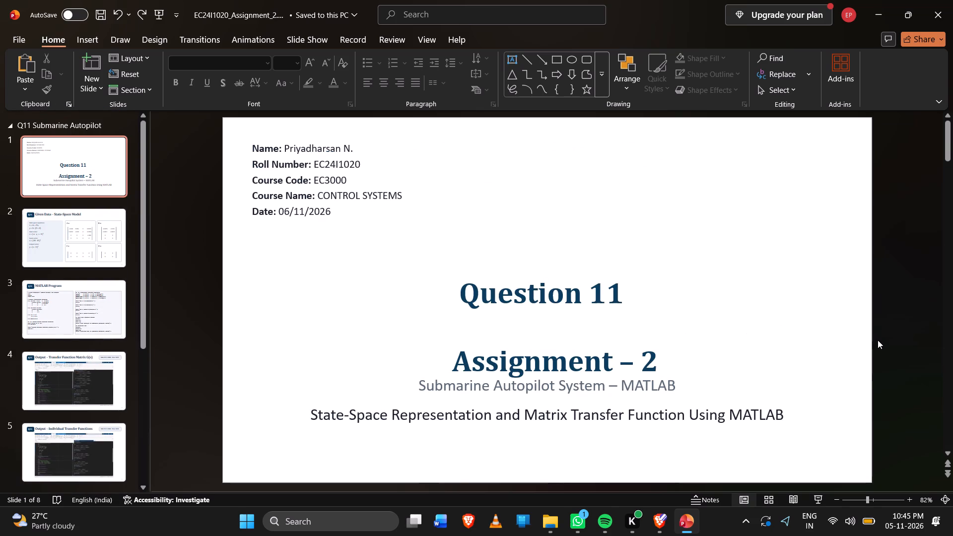
key(alt+Tab)
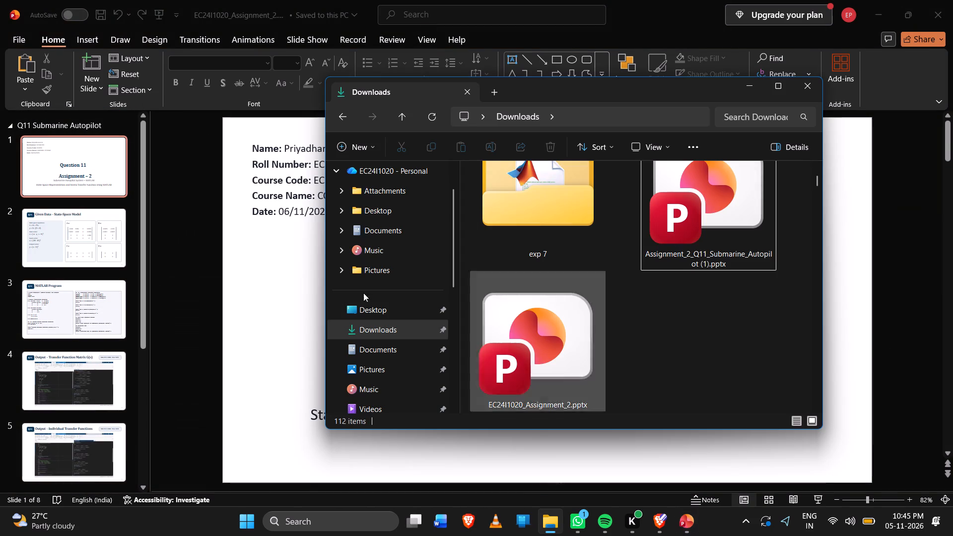
scroll(665, 228, up, 7)
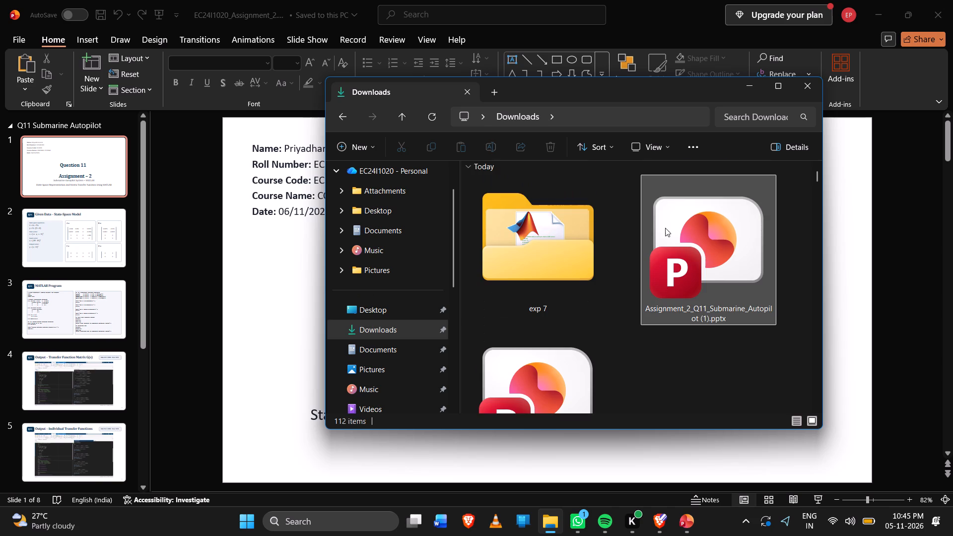
scroll(665, 228, down, 1)
scroll(661, 338, down, 1)
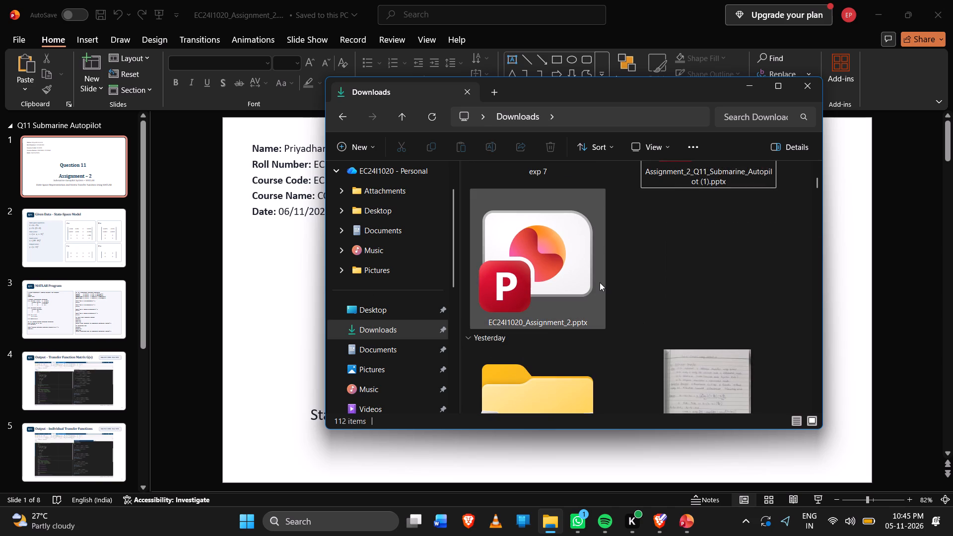
click(600, 282)
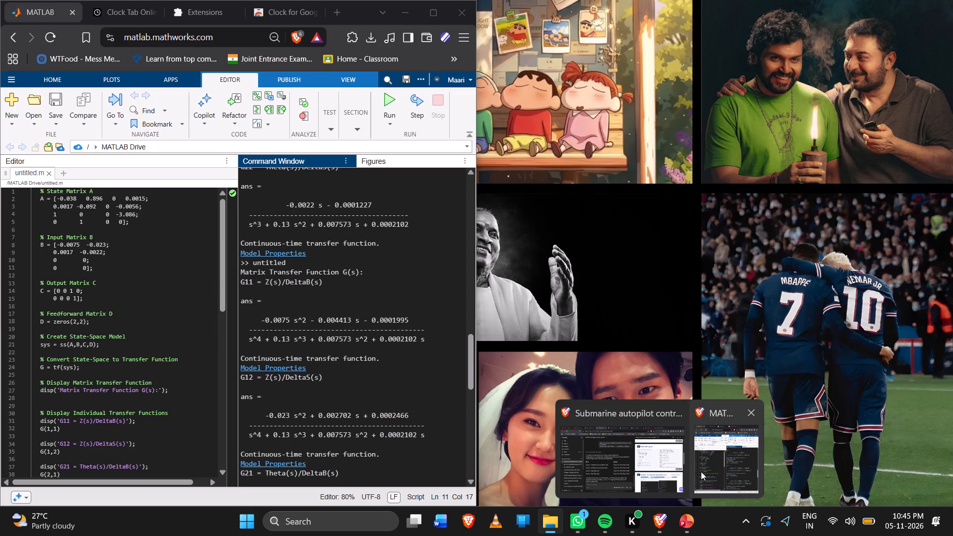
Switch to the Classroom page of Assignment 2 in the browser and start adding a local file to the submission.
click(640, 474)
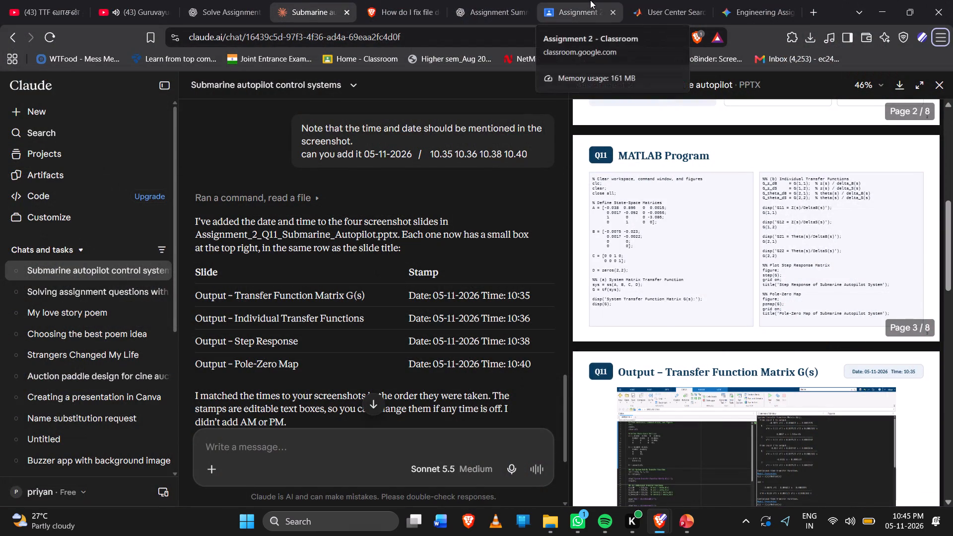
click(590, 0)
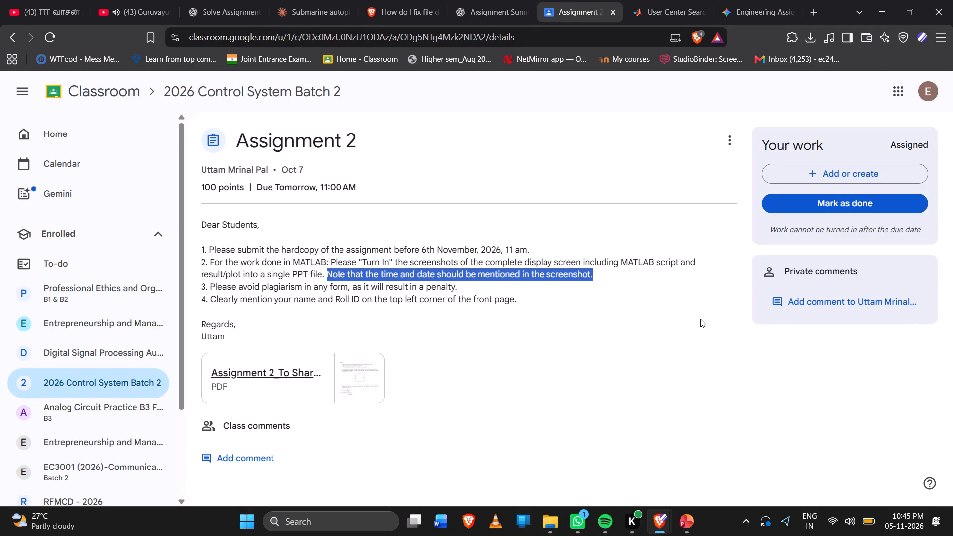
click(700, 319)
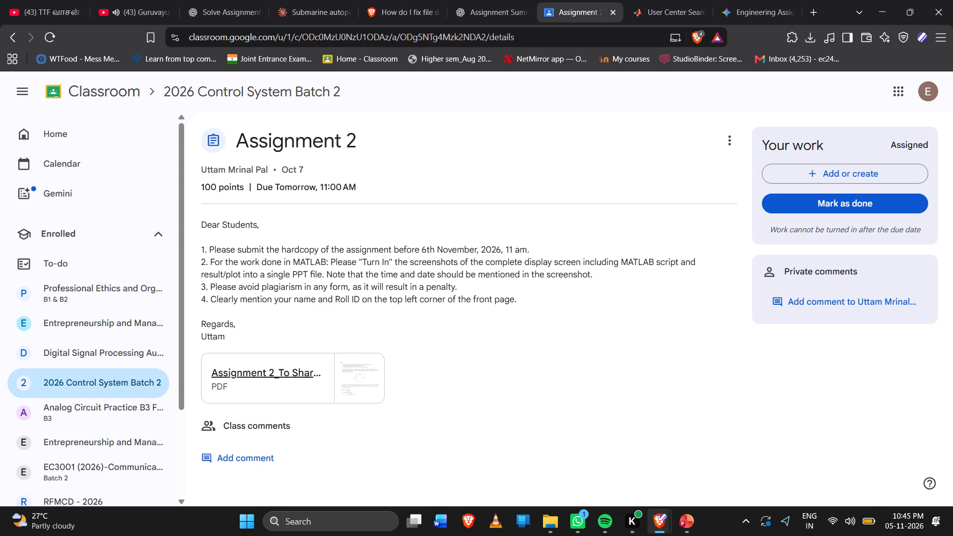
click(688, 534)
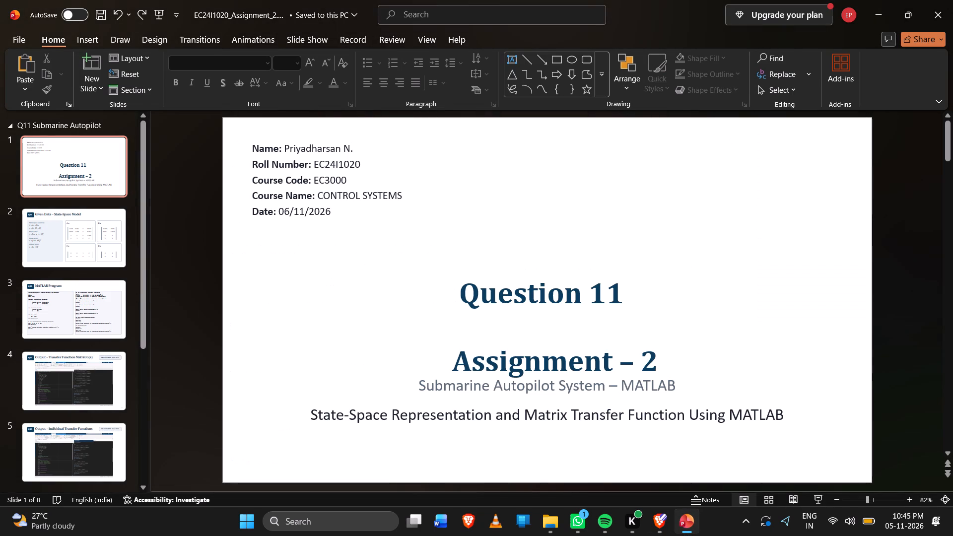
click(686, 528)
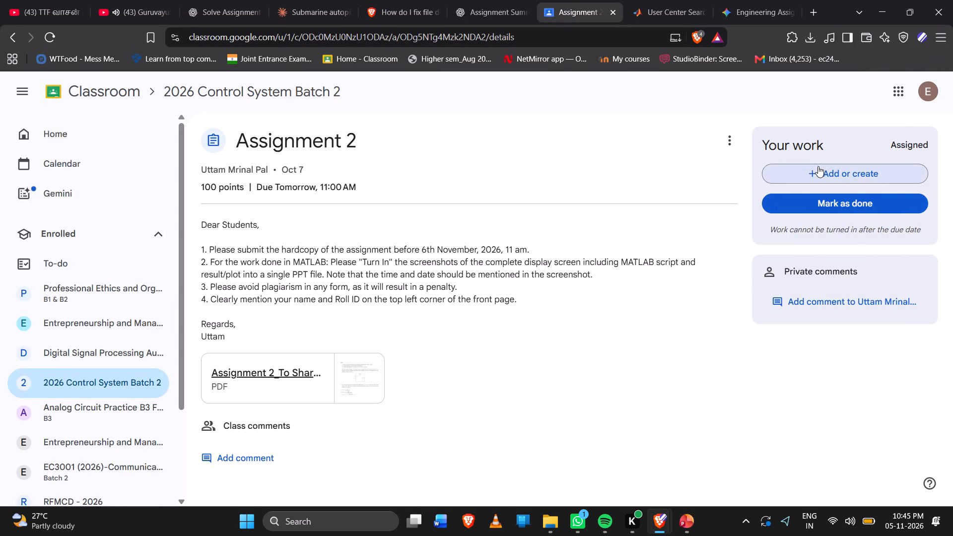
click(818, 166)
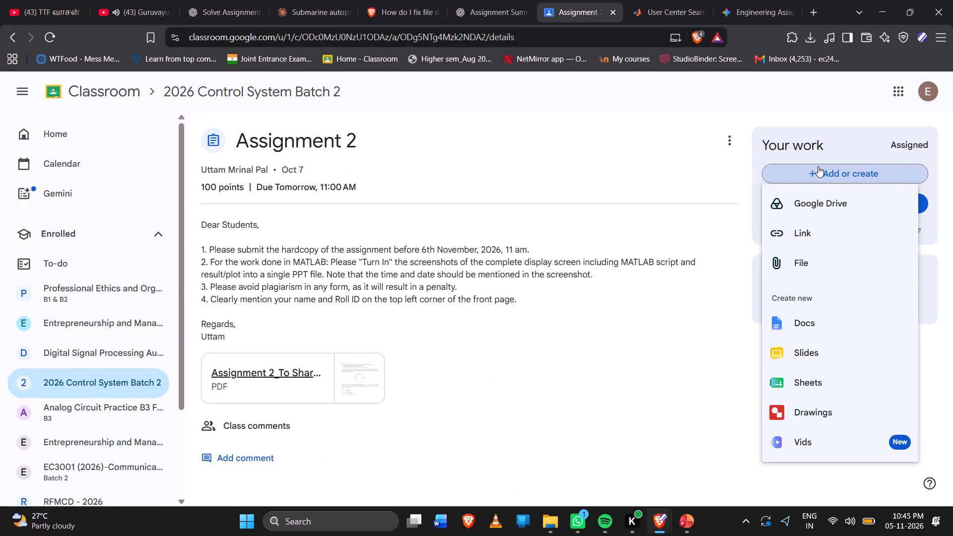
click(812, 258)
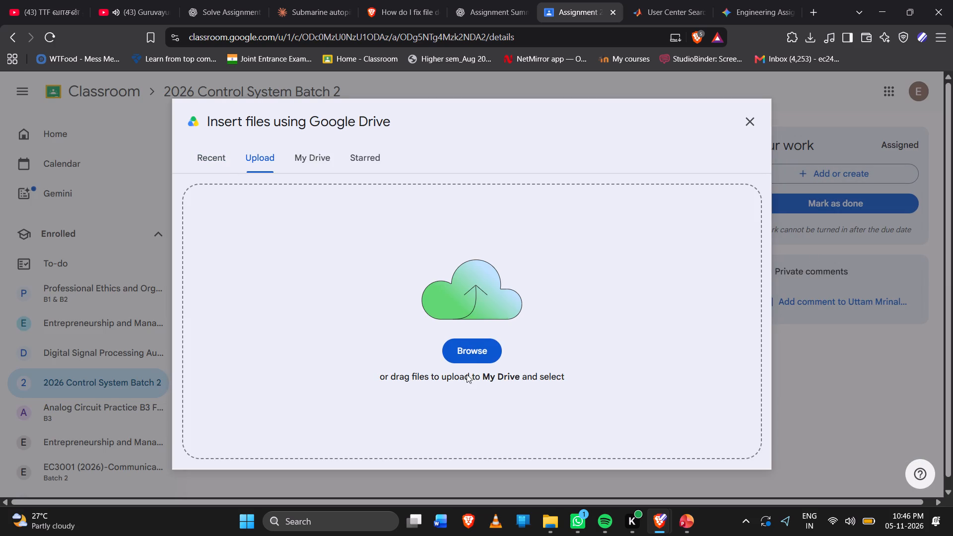
click(479, 353)
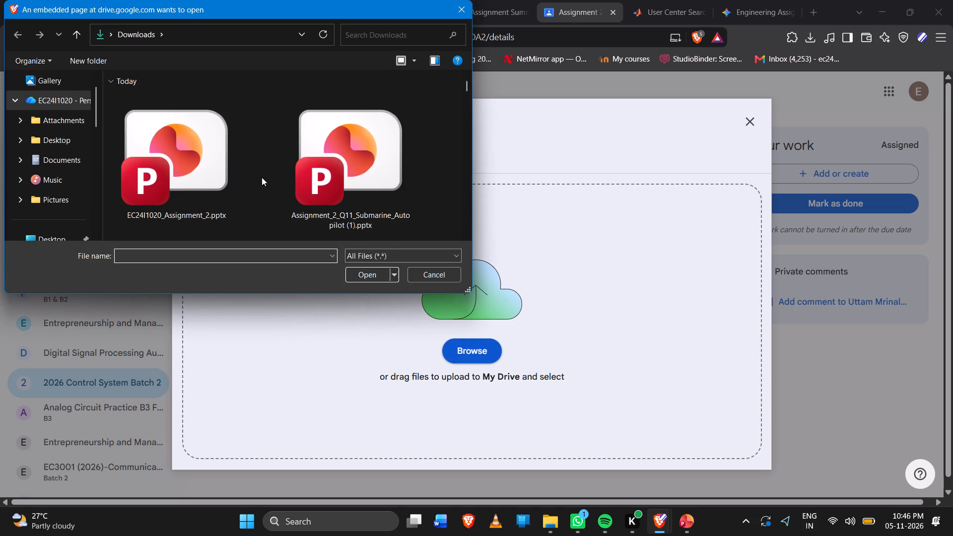
Append _Q11_Submarine_Autopilot to the roll-number-named presentation's file name in Downloads, closing the deck in PowerPoint to retry the rename.
click(193, 153)
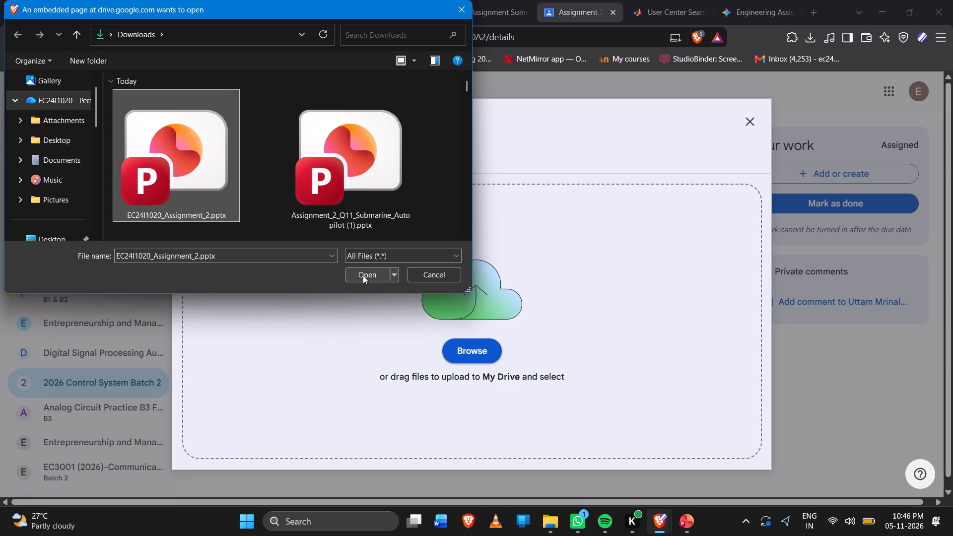
click(368, 221)
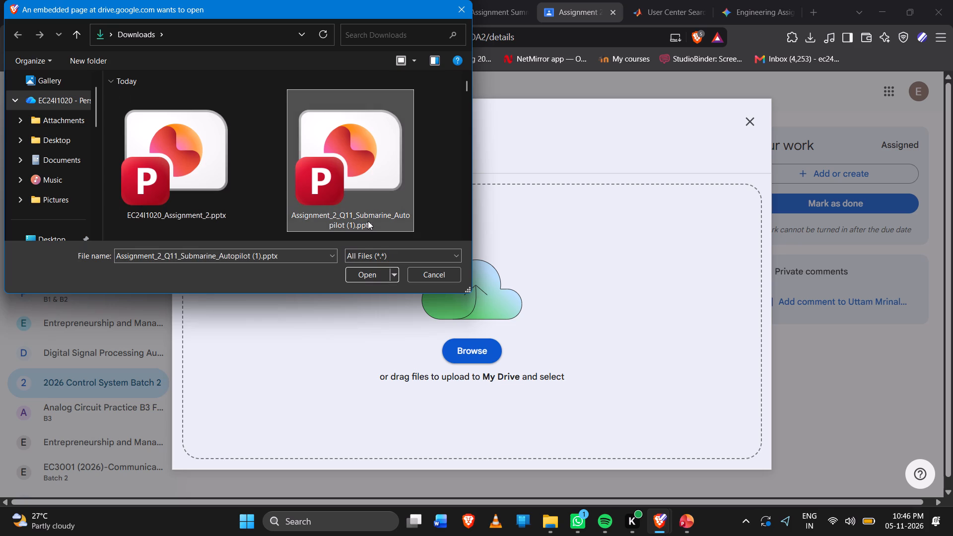
right_click(368, 221)
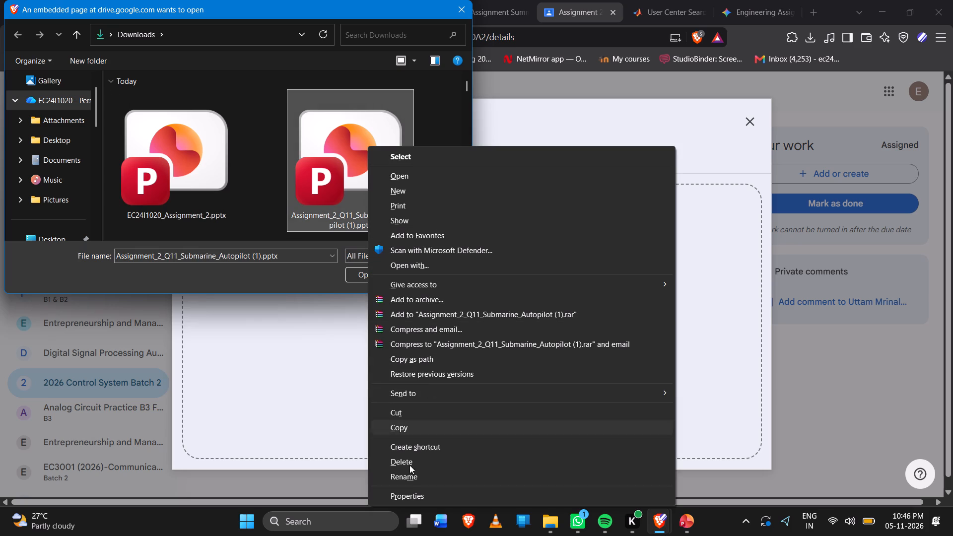
click(416, 474)
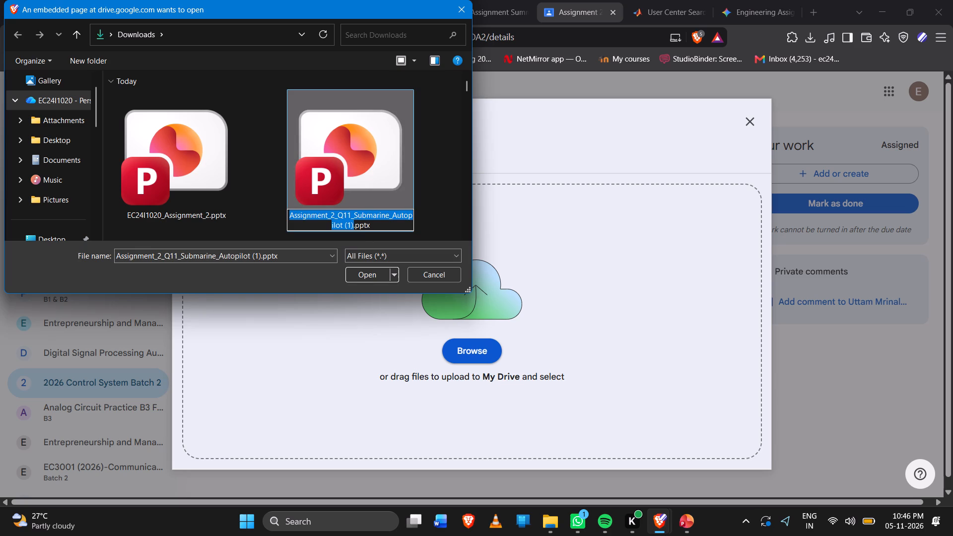
drag(335, 216, 347, 222)
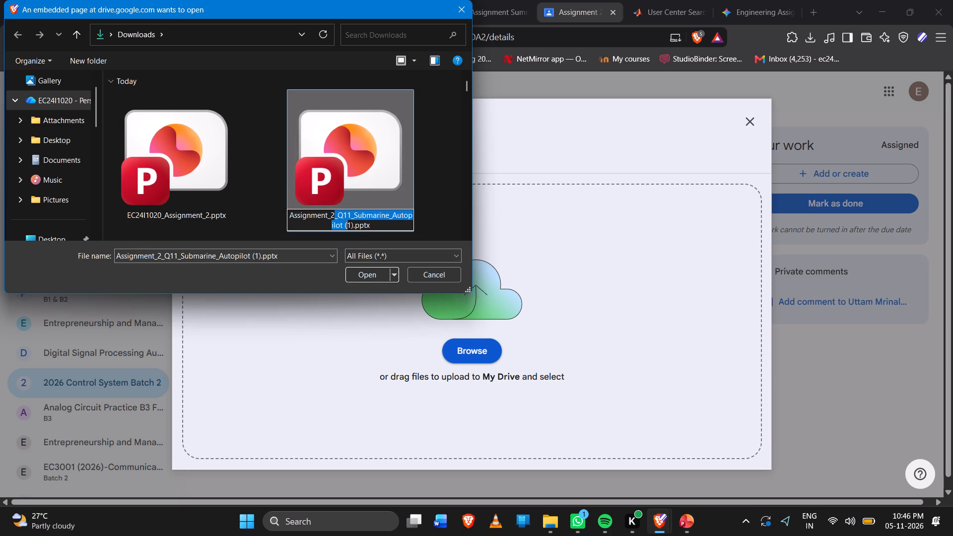
drag(347, 222, 342, 222)
key(ctrl+c)
right_click(199, 195)
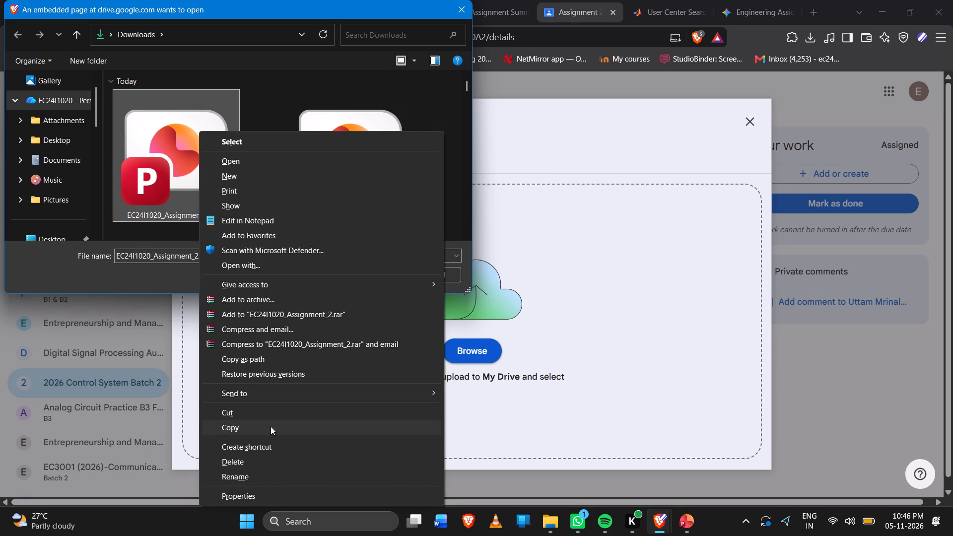
click(259, 477)
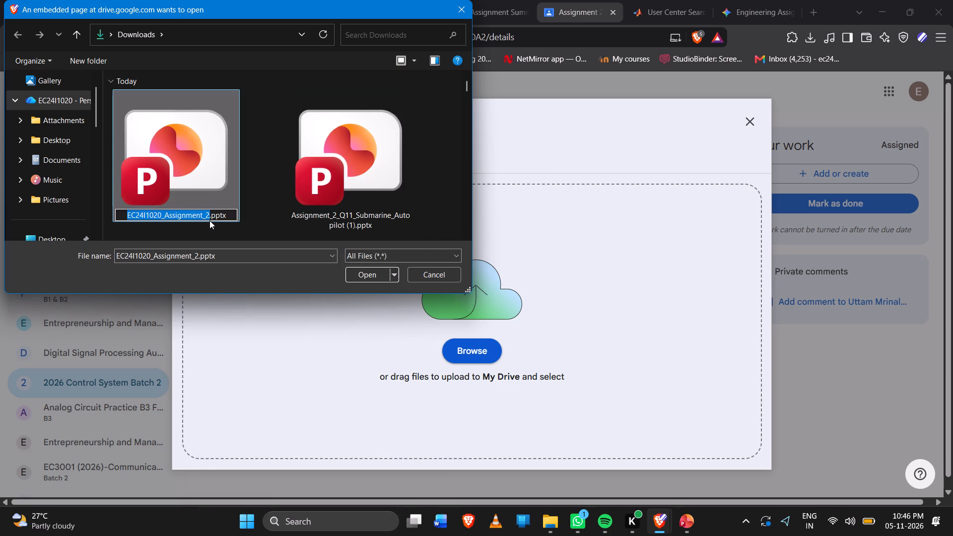
key(Right)
key(ctrl+v)
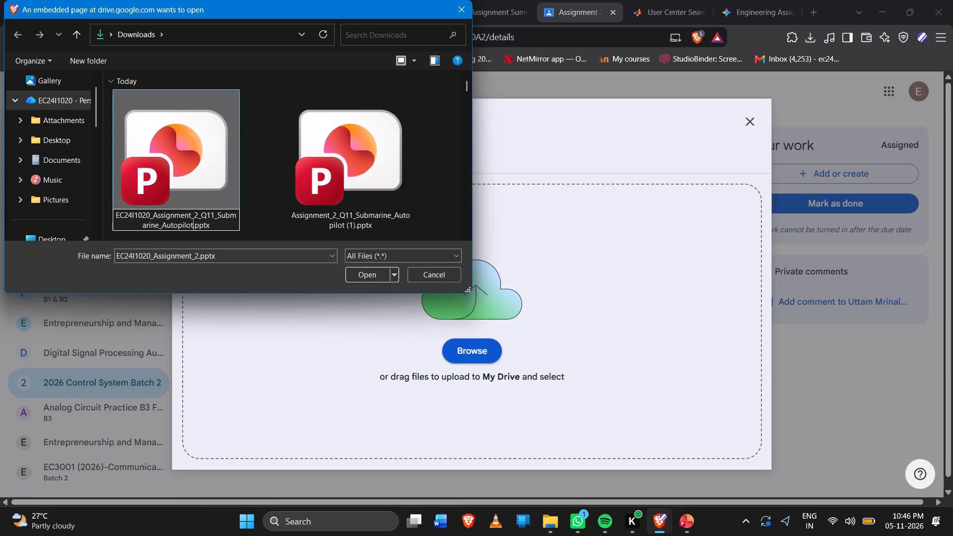
click(369, 273)
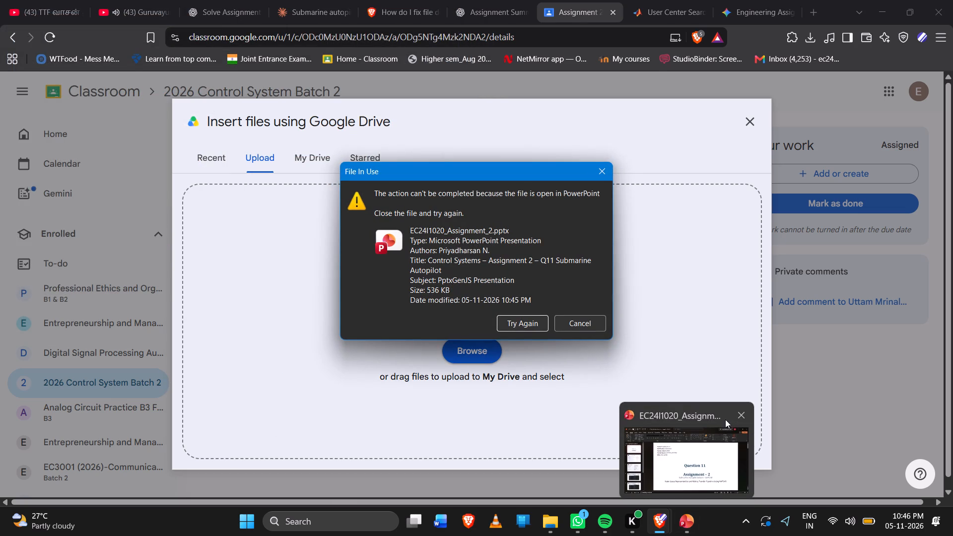
click(737, 415)
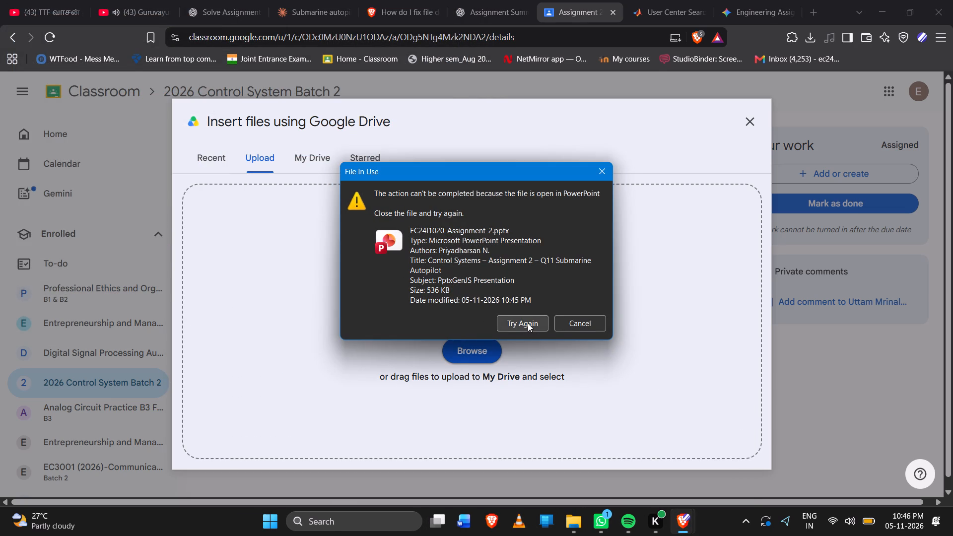
click(528, 323)
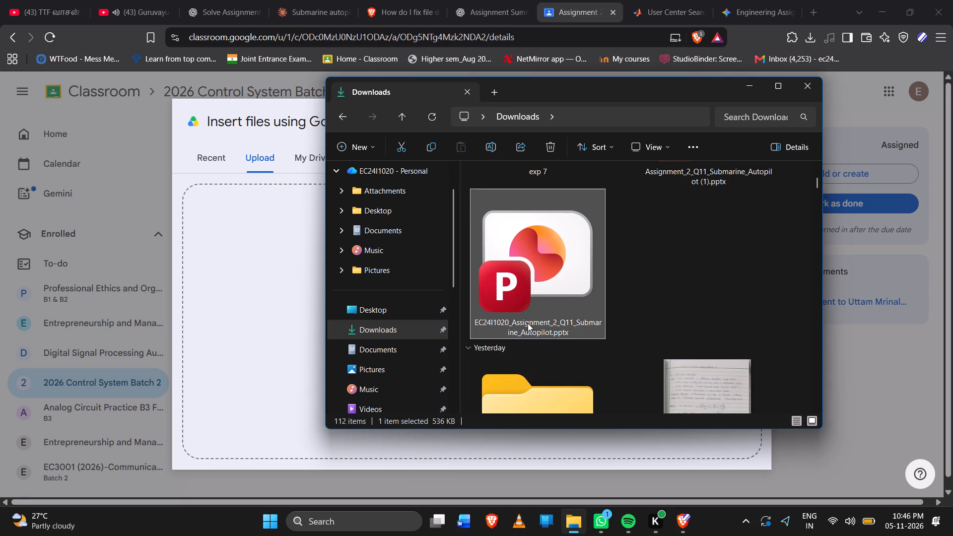
Upload the renamed roll-number submarine autopilot presentation from Downloads as the attachment for Assignment 2.
click(264, 132)
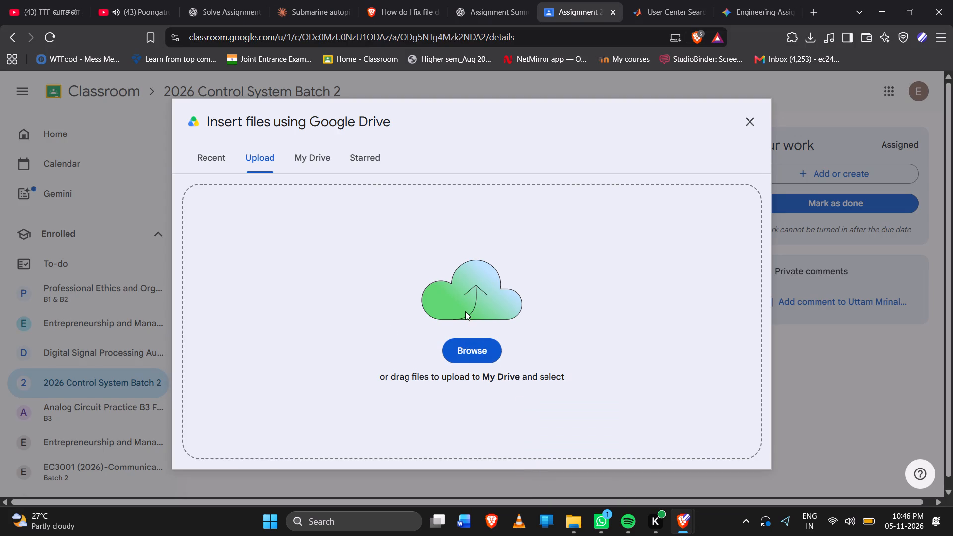
click(474, 343)
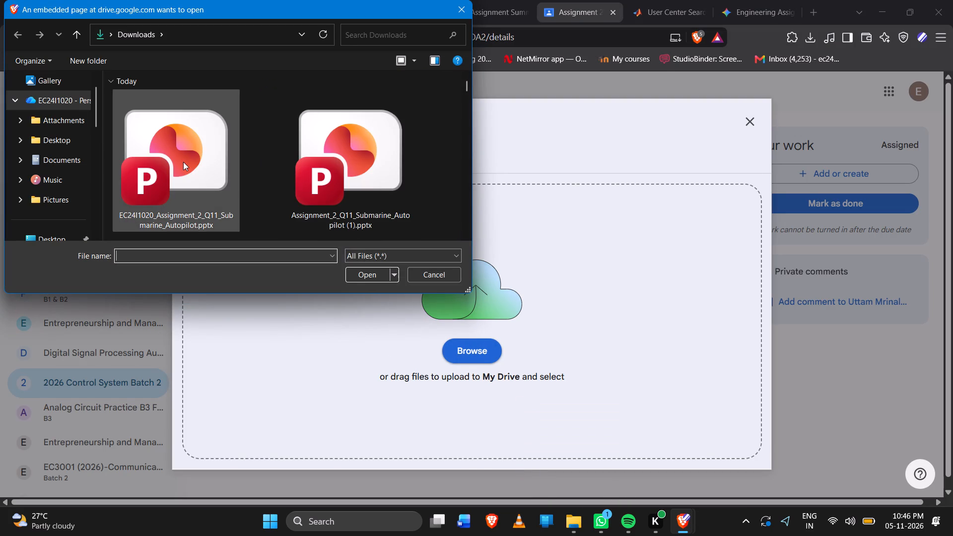
double_click(183, 162)
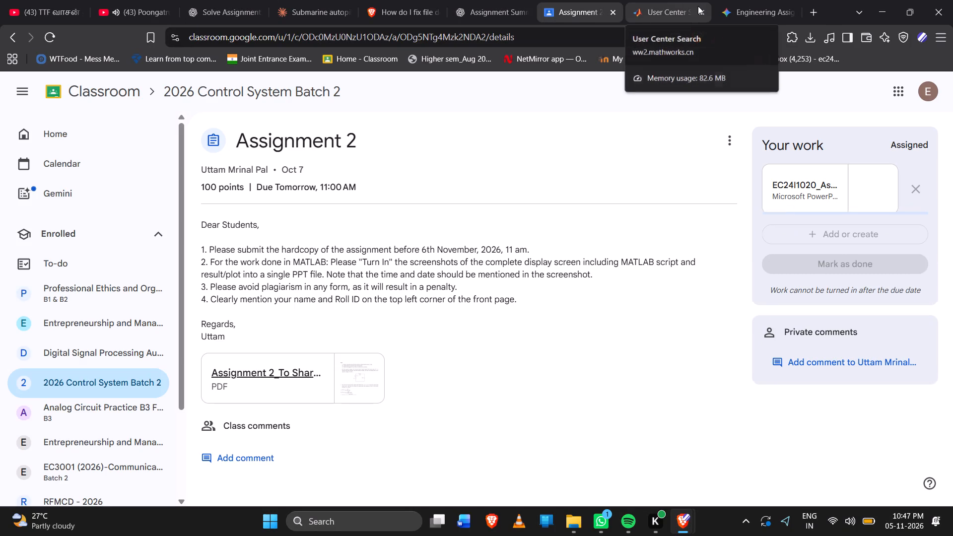
click(701, 10)
click(701, 10)
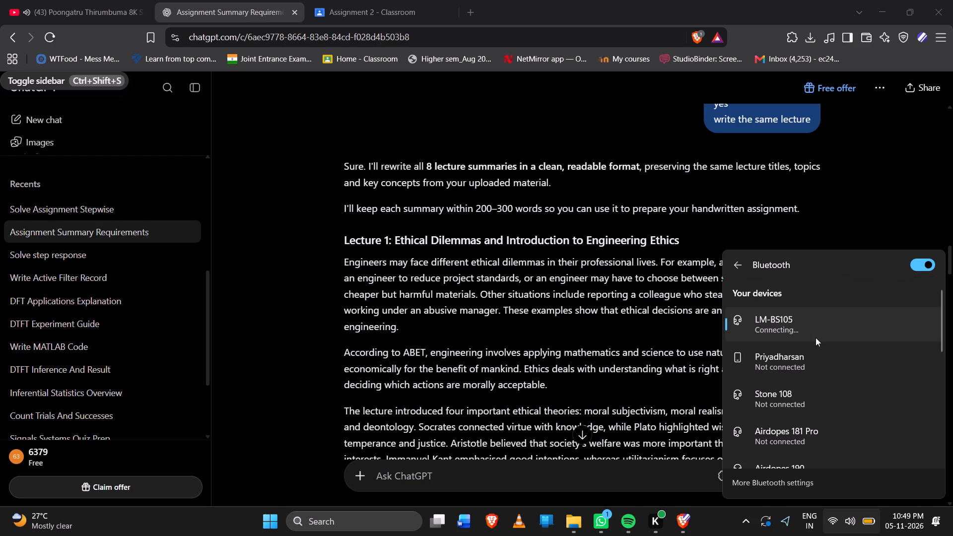